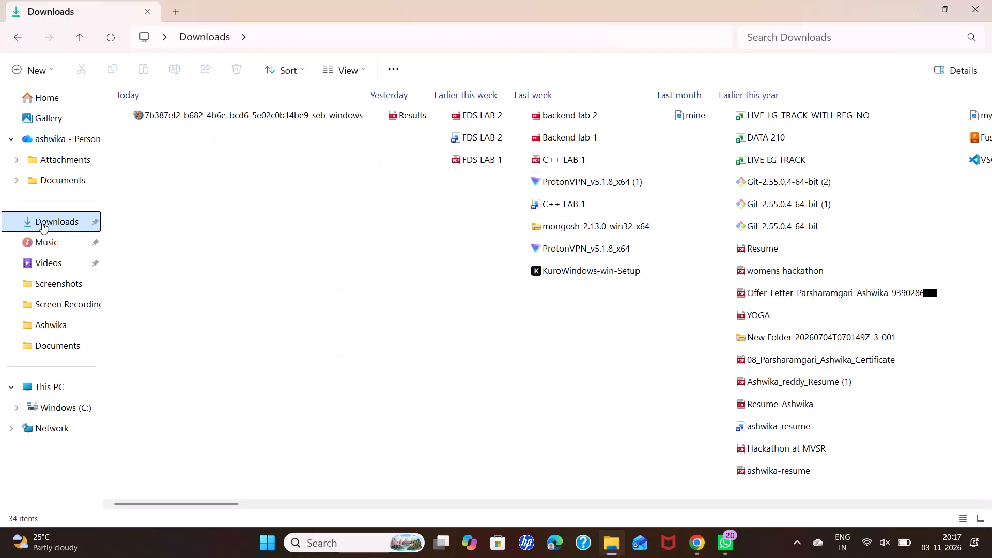
Open the C++ LAB 1 Word document from the Downloads folder and find its certificate page.
{"action": "double_click", "coordinate": [556, 206]}
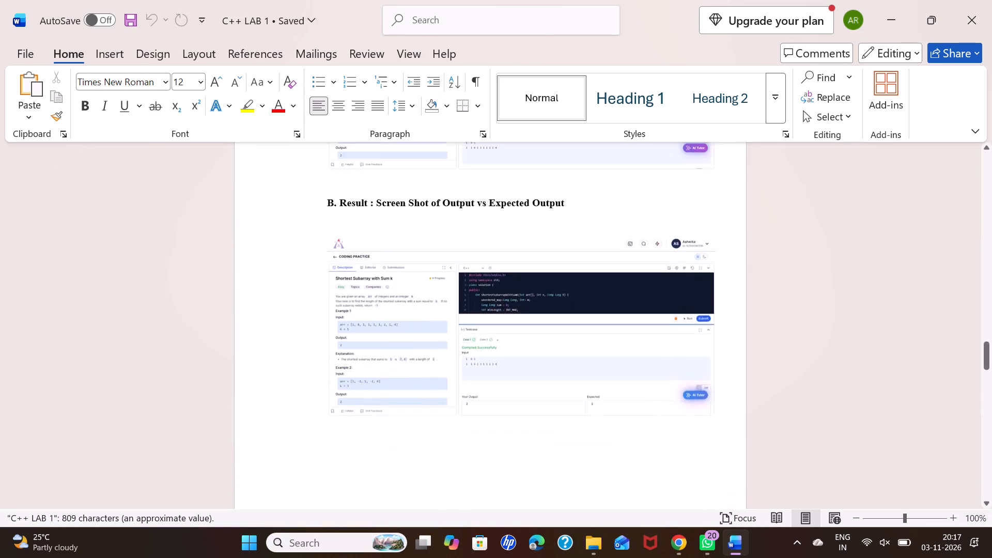
{"action": "scroll", "coordinate": [549, 273], "scroll_direction": "up", "scroll_amount": 1}
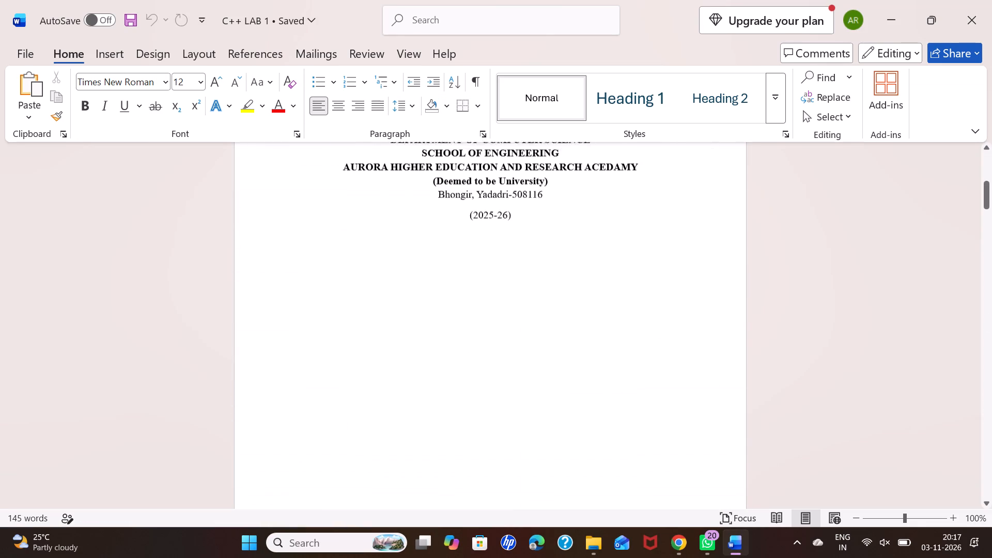
{"action": "scroll", "coordinate": [549, 273], "scroll_direction": "up", "scroll_amount": 1}
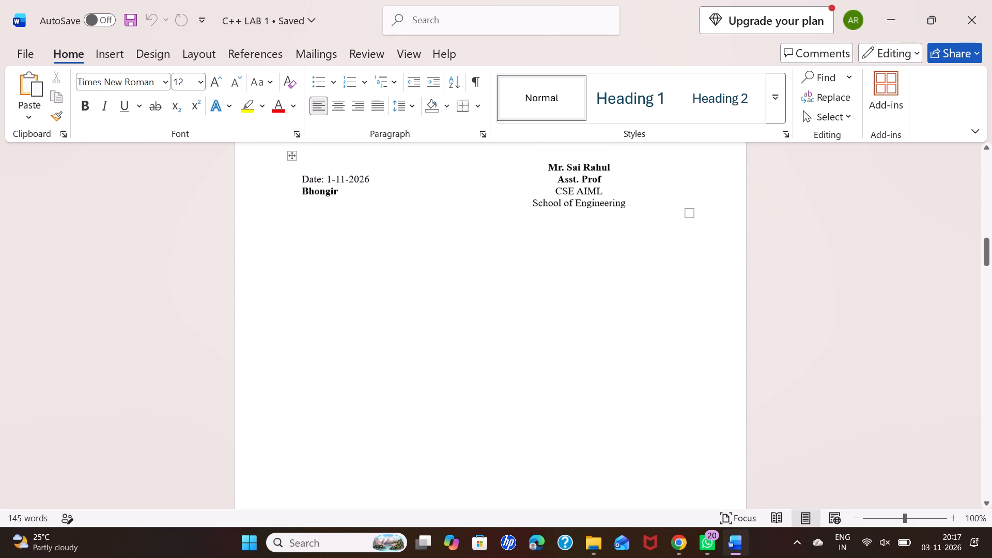
{"action": "scroll", "coordinate": [549, 273], "scroll_direction": "up", "scroll_amount": 1}
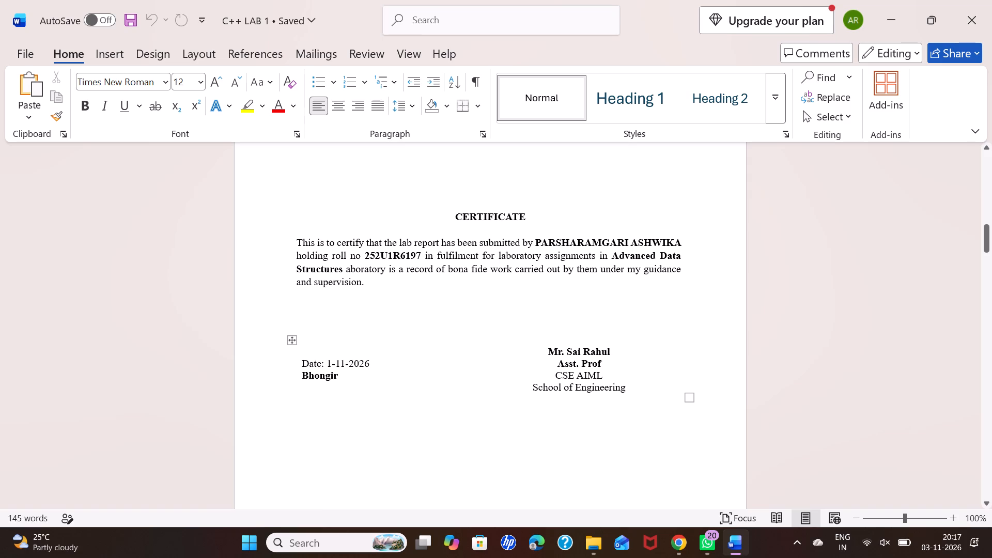
Change the day in the certificate's date so that it reads 03-11-2026.
{"action": "left_click", "coordinate": [332, 363]}
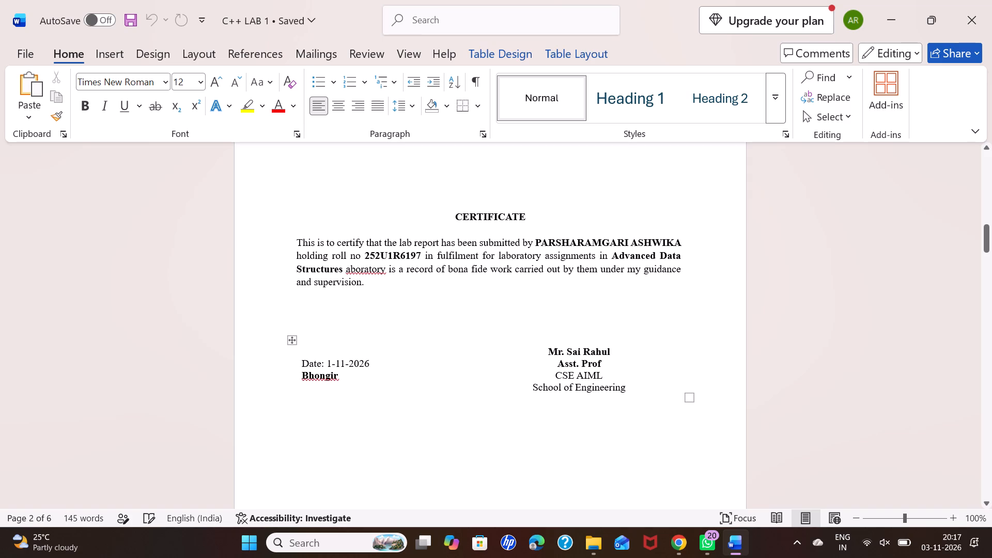
{"action": "key", "text": "BackSpace"}
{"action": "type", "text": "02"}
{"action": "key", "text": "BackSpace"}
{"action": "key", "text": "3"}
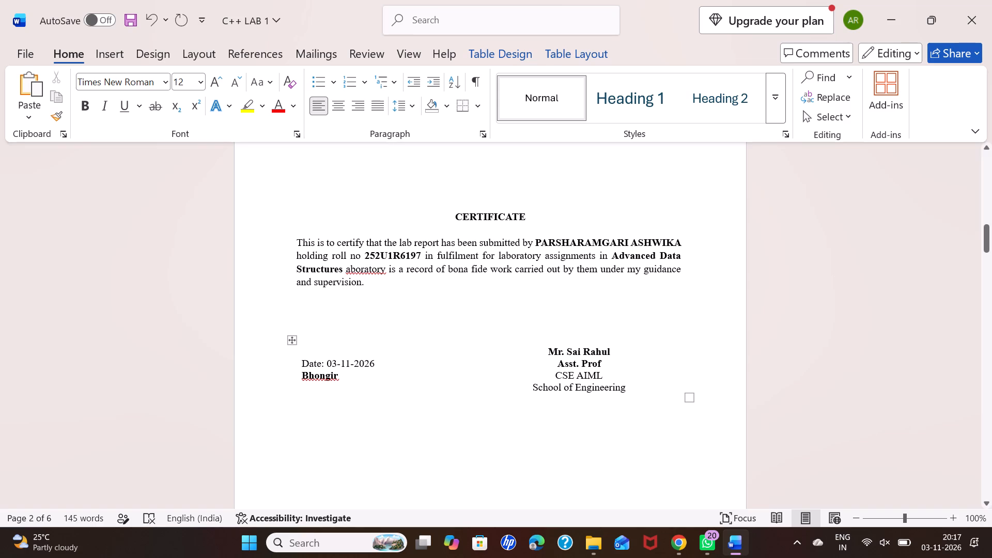
Delete the old lab content from the Most Frequent Element title through the end of the document, leaving only the heading number "1.".
{"action": "scroll", "coordinate": [508, 424], "scroll_direction": "down", "scroll_amount": 1}
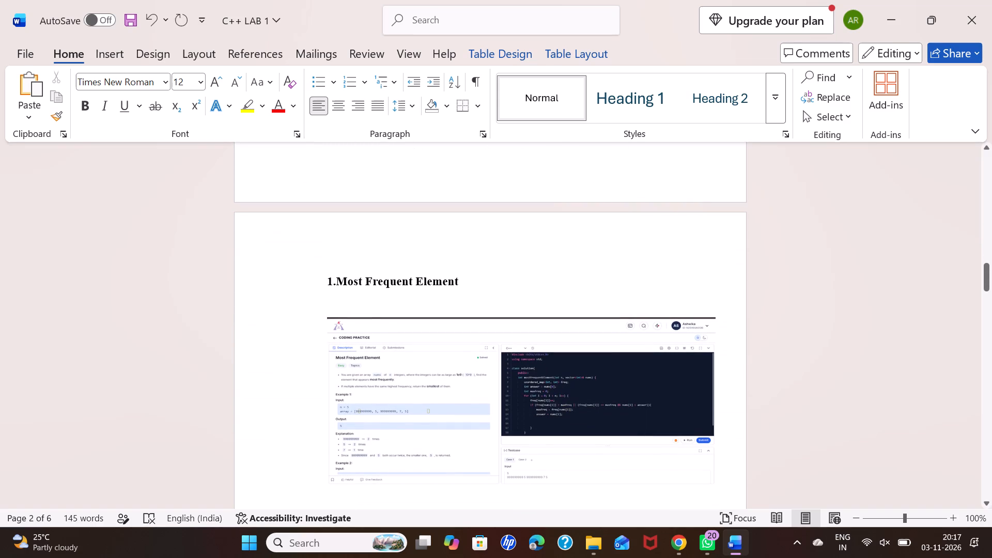
{"action": "left_click_drag", "start_coordinate": [335, 279], "coordinate": [486, 522]}
{"action": "key", "text": "BackSpace"}
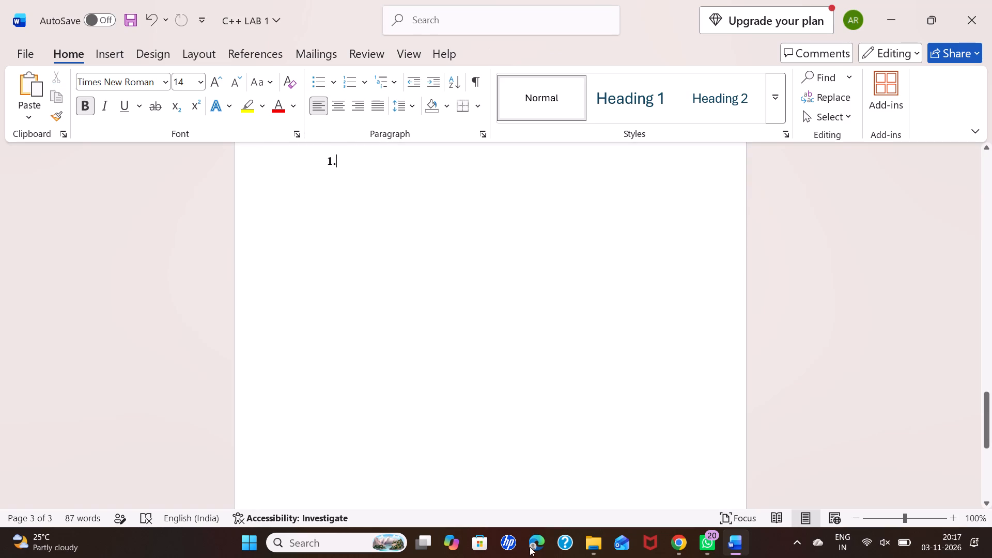
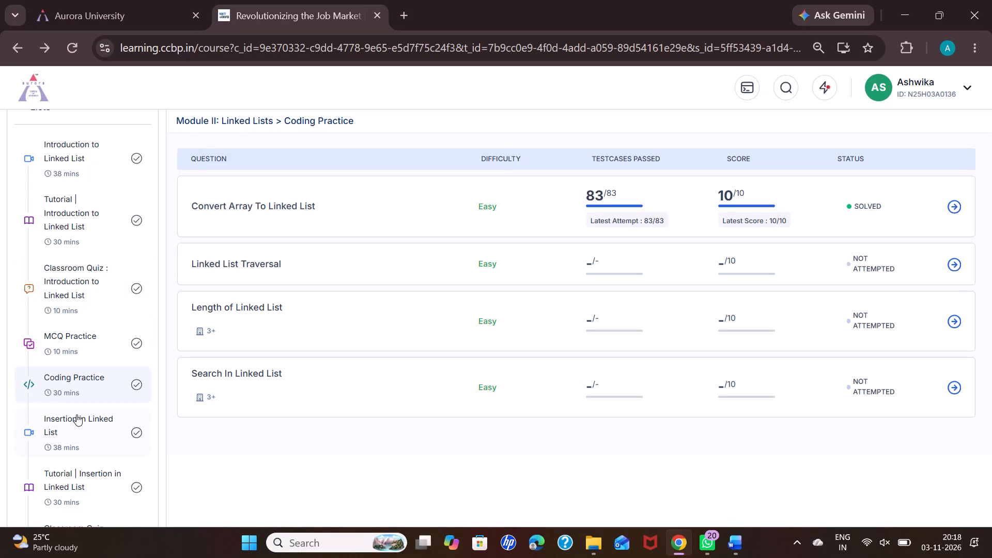
In Chrome, open the Coding Practice set for Insertion in Linked List in the Module II: Linked Lists course outline.
{"action": "scroll", "coordinate": [76, 414], "scroll_direction": "down", "scroll_amount": 1}
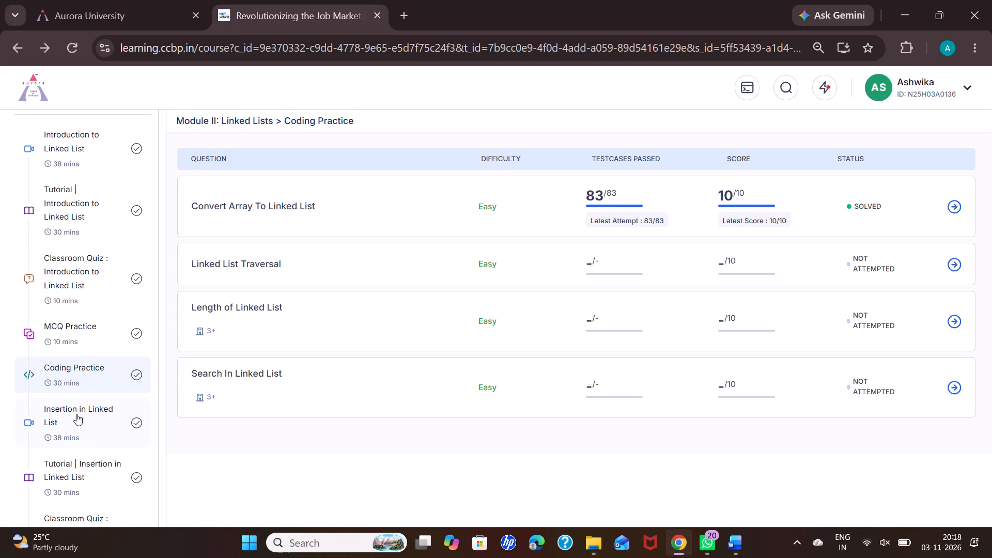
{"action": "scroll", "coordinate": [76, 414], "scroll_direction": "down", "scroll_amount": 3}
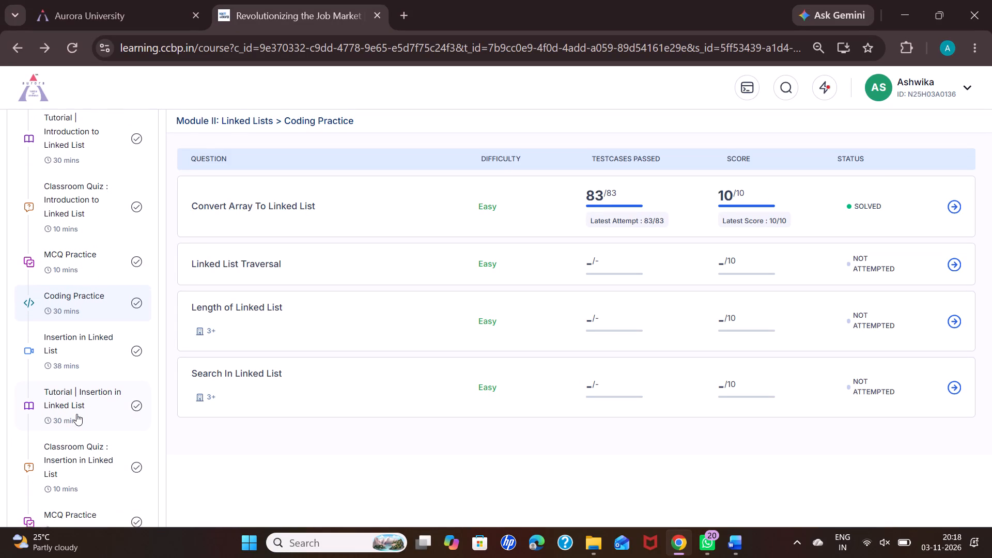
{"action": "scroll", "coordinate": [76, 414], "scroll_direction": "down", "scroll_amount": 1}
{"action": "left_click", "coordinate": [98, 482]}
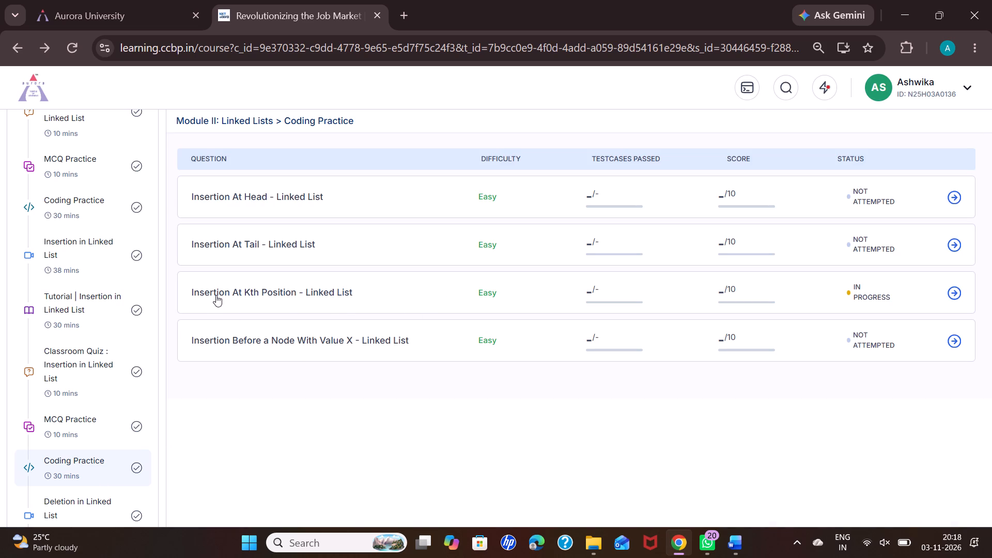
Open the Insertion At Kth Position - Linked List coding problem and submit its existing C++ solution.
{"action": "left_click", "coordinate": [194, 291]}
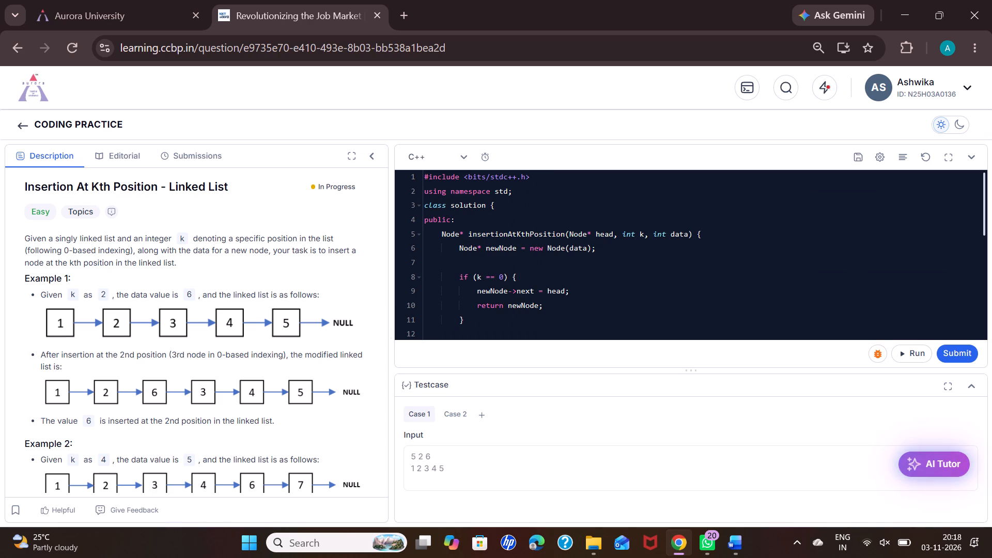
{"action": "left_click", "coordinate": [960, 356]}
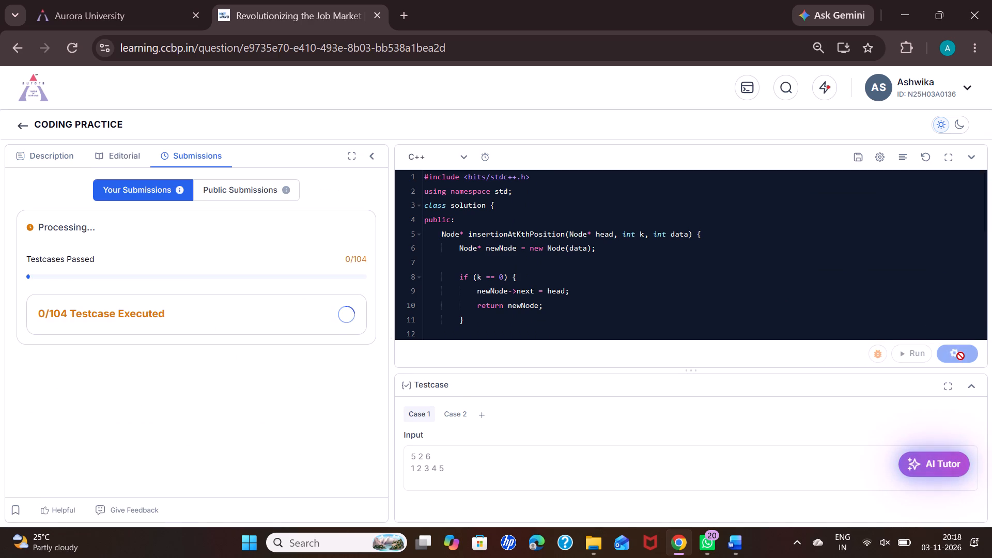
Copy the problem editorial's heading "Insert at the Kth Position" and paste it at numbered item 1 on page 3 of the C++ LAB 1 Word document.
{"action": "left_click", "coordinate": [37, 153]}
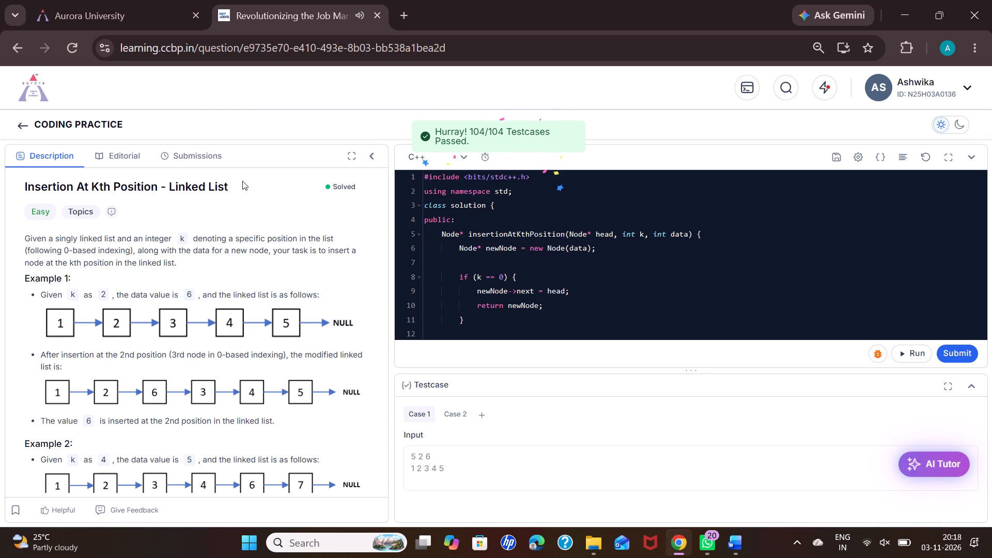
{"action": "left_click_drag", "start_coordinate": [233, 184], "coordinate": [126, 150]}
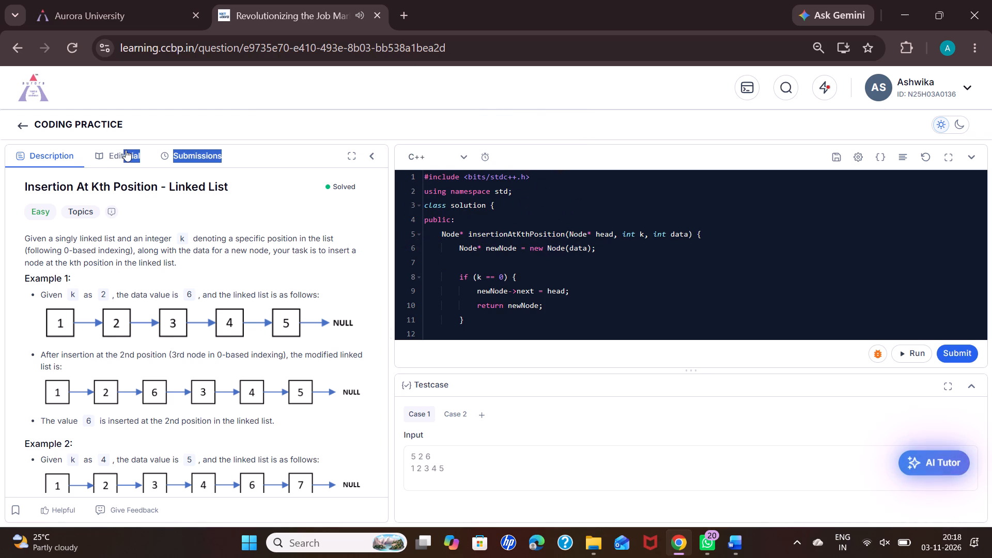
{"action": "left_click", "coordinate": [213, 196]}
{"action": "left_click", "coordinate": [189, 156]}
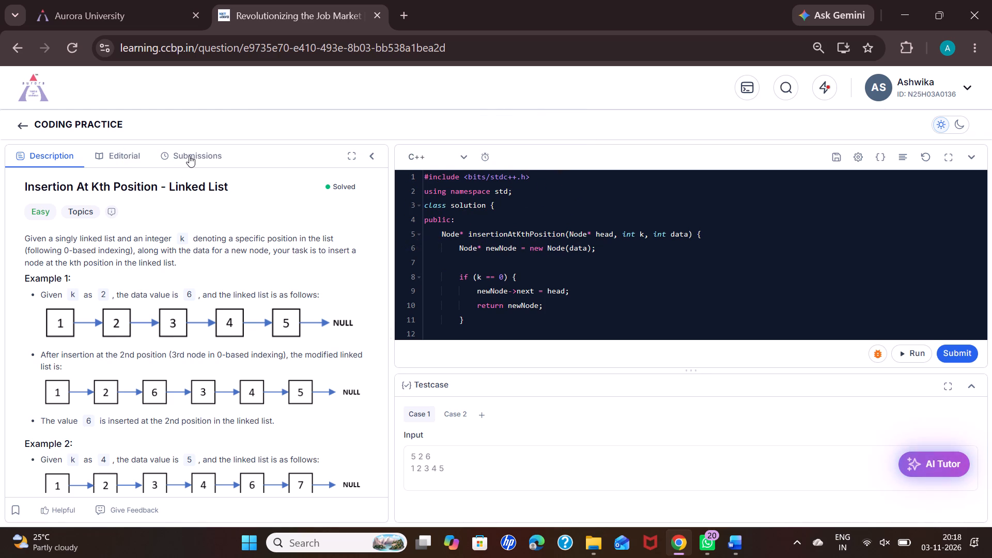
{"action": "left_click", "coordinate": [127, 153]}
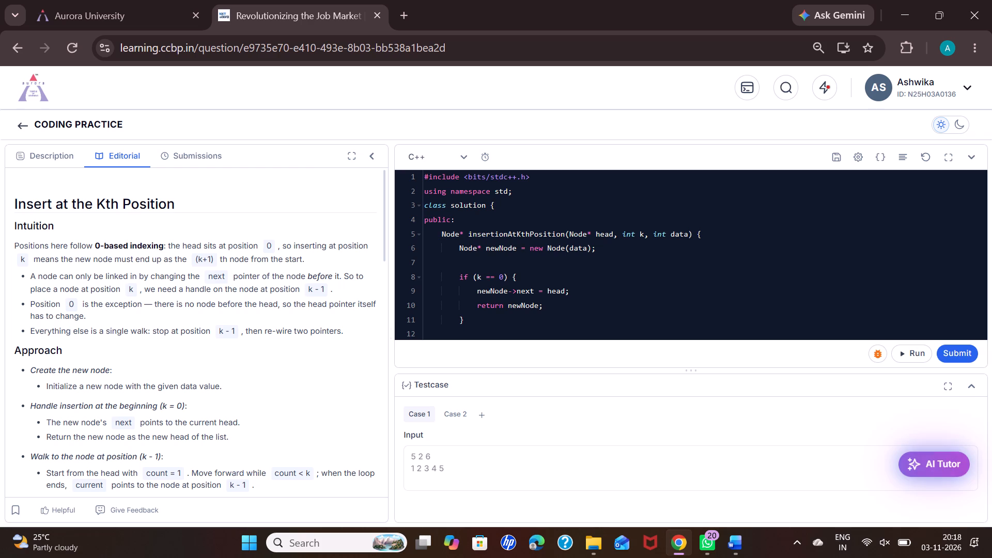
{"action": "left_click_drag", "start_coordinate": [174, 200], "coordinate": [37, 185]}
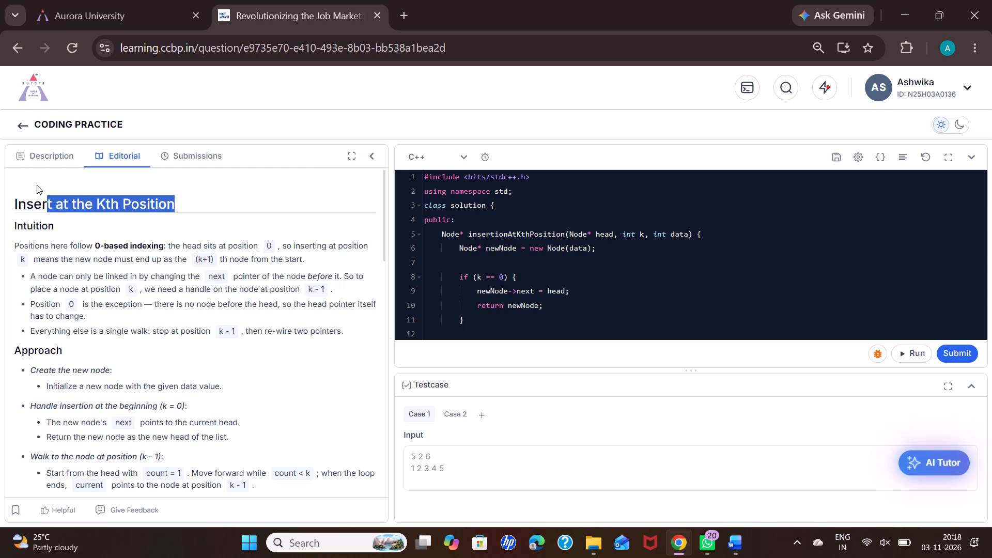
{"action": "left_click_drag", "start_coordinate": [37, 185], "coordinate": [8, 194]}
{"action": "key", "text": "ctrl+c"}
{"action": "left_click", "coordinate": [739, 536]}
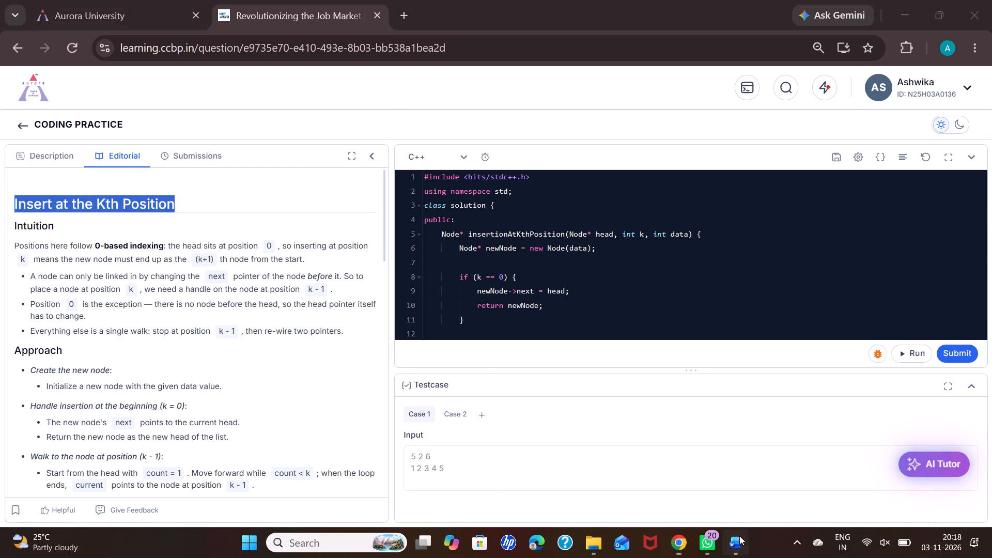
{"action": "key", "text": "space"}
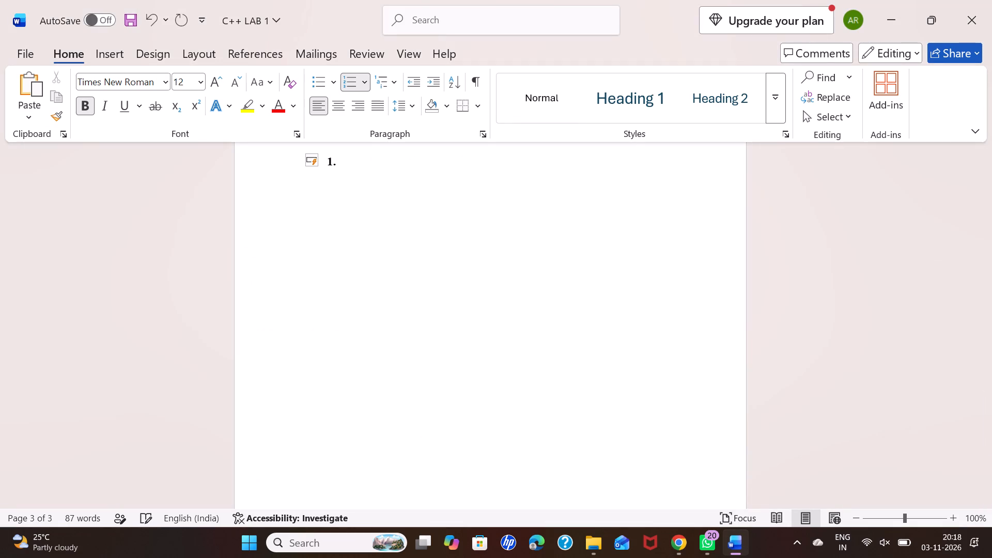
{"action": "key", "text": "ctrl+v"}
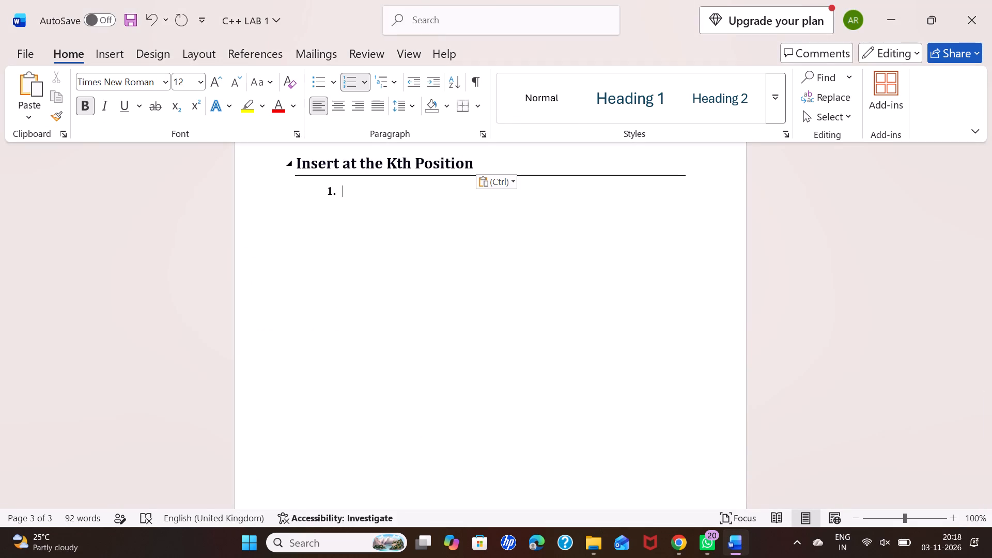
{"action": "left_click", "coordinate": [581, 176]}
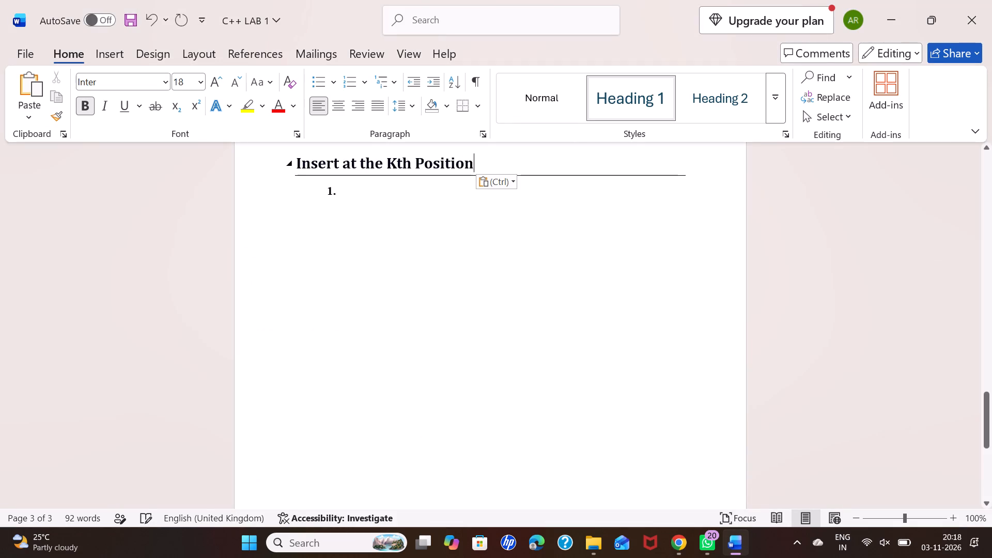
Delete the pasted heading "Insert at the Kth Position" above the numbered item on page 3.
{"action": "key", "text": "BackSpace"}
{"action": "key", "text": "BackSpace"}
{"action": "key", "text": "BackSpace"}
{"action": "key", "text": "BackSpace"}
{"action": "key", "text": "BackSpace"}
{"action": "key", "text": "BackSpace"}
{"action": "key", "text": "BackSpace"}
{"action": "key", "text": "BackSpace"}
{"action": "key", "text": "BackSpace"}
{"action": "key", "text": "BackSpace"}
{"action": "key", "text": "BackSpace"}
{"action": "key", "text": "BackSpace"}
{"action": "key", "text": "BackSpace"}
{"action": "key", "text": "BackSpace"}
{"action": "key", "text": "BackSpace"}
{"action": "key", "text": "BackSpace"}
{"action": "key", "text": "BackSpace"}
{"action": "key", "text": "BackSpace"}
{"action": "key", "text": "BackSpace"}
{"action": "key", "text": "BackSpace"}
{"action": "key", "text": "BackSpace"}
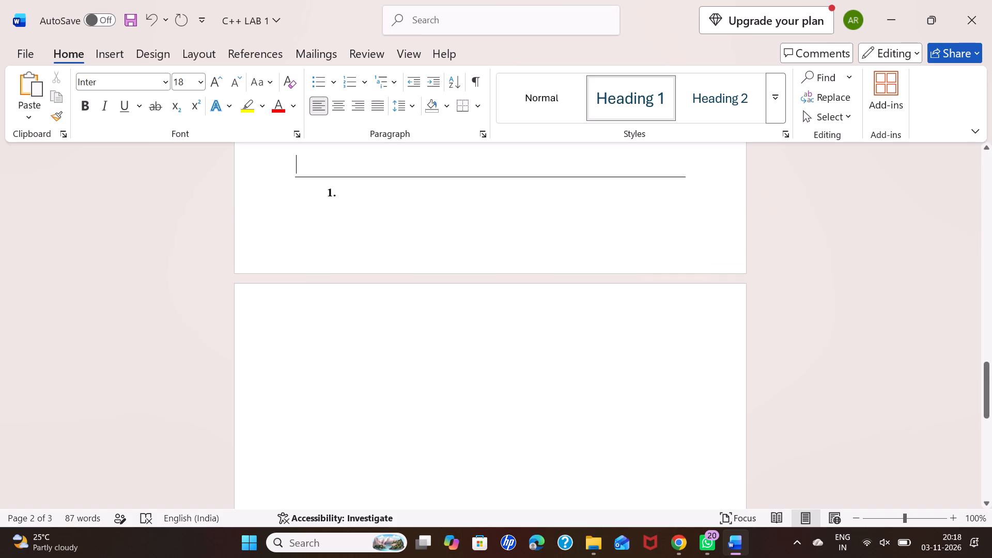
Undo all the edits made in the document, back to its saved version with the original lab exercises.
{"action": "key", "text": "ctrl+z"}
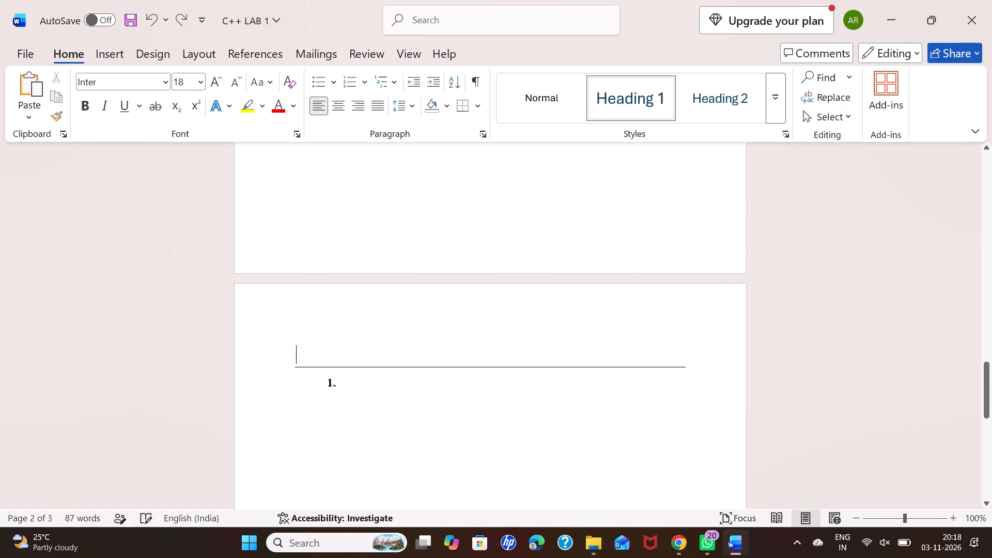
{"action": "key", "text": "ctrl+z"}
{"action": "key", "text": "ctrl+x"}
{"action": "key", "text": "ctrl+z"}
{"action": "key", "text": "ctrl+z"}
{"action": "key", "text": "ctrl+z"}
{"action": "key", "text": "ctrl+z"}
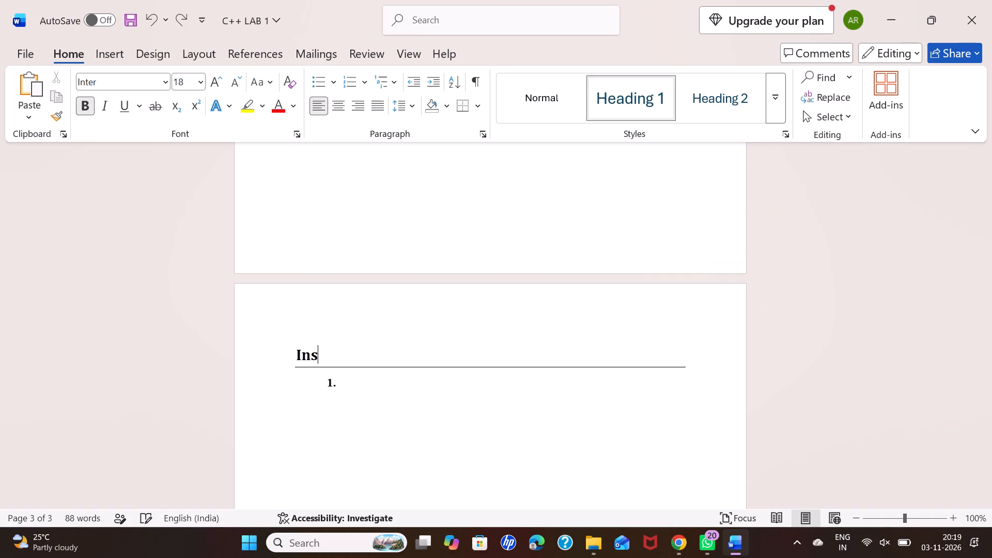
{"action": "key", "text": "ctrl+z"}
{"action": "key", "text": "ctrl+z"}
{"action": "key", "text": "ctrl+z"}
{"action": "key", "text": "ctrl+z"}
{"action": "key", "text": "ctrl+z"}
{"action": "key", "text": "ctrl+z"}
{"action": "key", "text": "ctrl+z"}
{"action": "key", "text": "ctrl+z"}
{"action": "key", "text": "ctrl+z"}
{"action": "key", "text": "ctrl+z"}
{"action": "key", "text": "ctrl+z"}
{"action": "key", "text": "ctrl+z"}
{"action": "key", "text": "ctrl+z"}
{"action": "key", "text": "ctrl+z"}
{"action": "key", "text": "ctrl+z"}
{"action": "key", "text": "ctrl+z"}
{"action": "key", "text": "ctrl+z"}
{"action": "key", "text": "ctrl+z"}
{"action": "key", "text": "ctrl+z"}
{"action": "key", "text": "ctrl+z"}
{"action": "key", "text": "ctrl+z"}
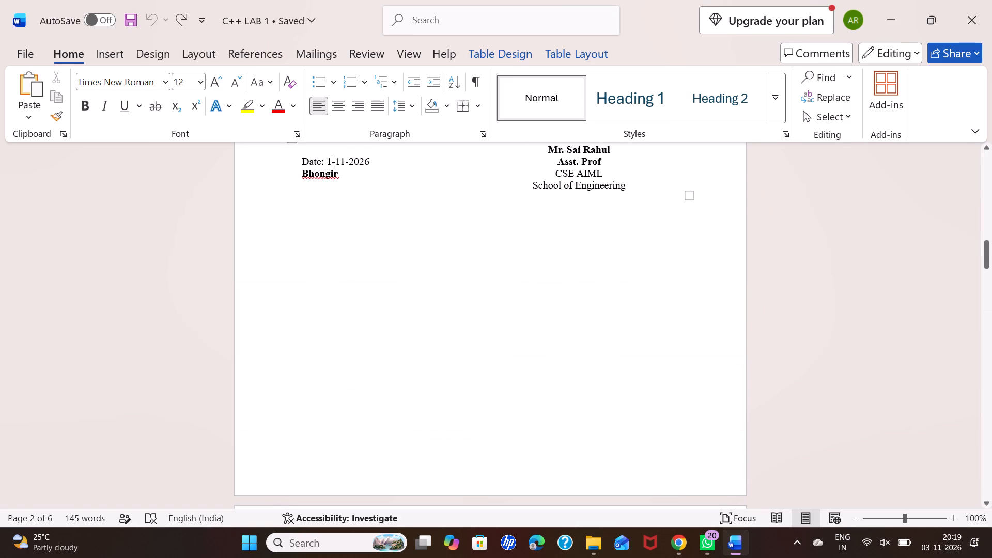
Change the day in the certificate page's date so that it reads 02-11-2026.
{"action": "key", "text": "BackSpace"}
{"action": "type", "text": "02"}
Delete the old exercise content from the "Most Frequent Element" title onwards, leaving an empty numbered item "1." in its place.
{"action": "scroll", "coordinate": [620, 335], "scroll_direction": "down", "scroll_amount": 1}
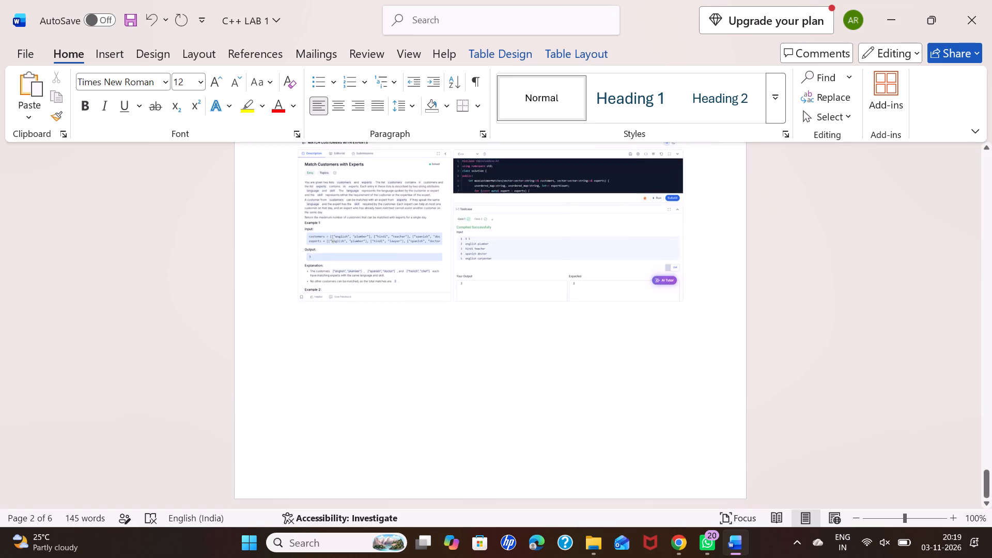
{"action": "scroll", "coordinate": [620, 335], "scroll_direction": "down", "scroll_amount": 1}
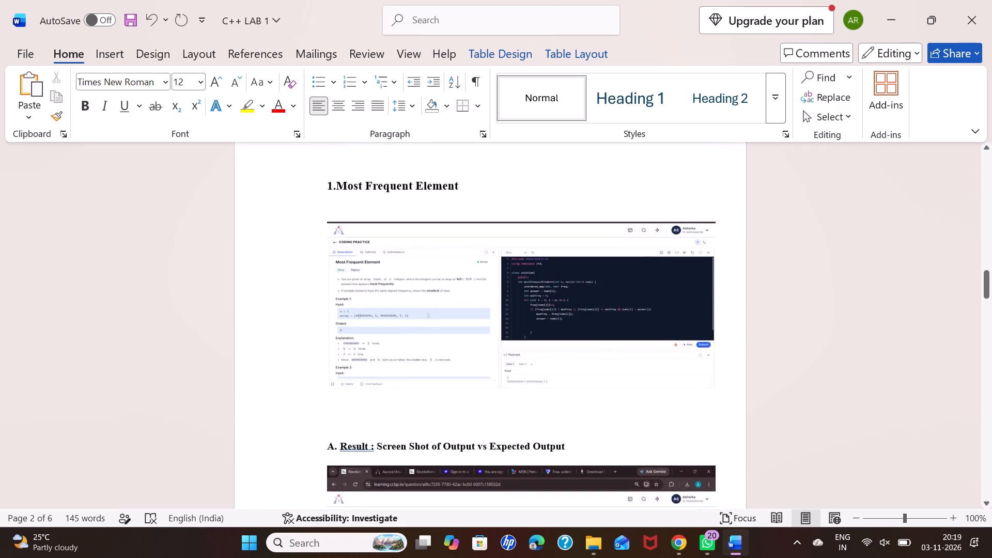
{"action": "scroll", "coordinate": [620, 335], "scroll_direction": "down", "scroll_amount": 1}
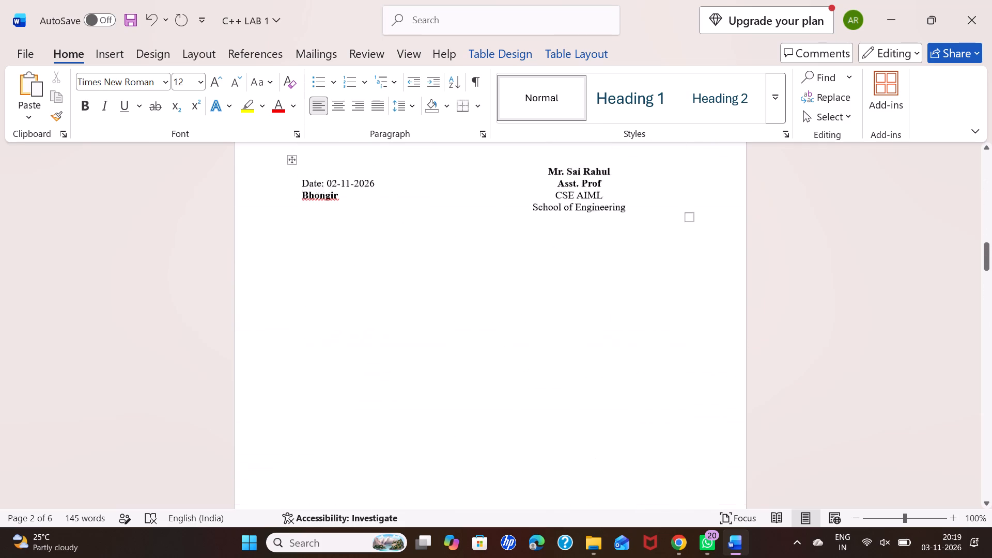
{"action": "scroll", "coordinate": [620, 335], "scroll_direction": "down", "scroll_amount": 1}
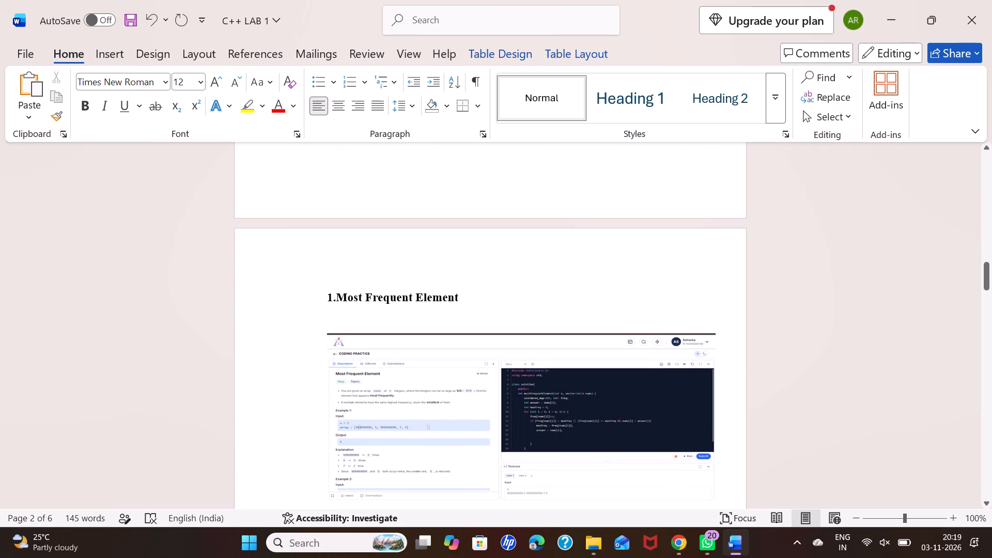
{"action": "left_click_drag", "start_coordinate": [334, 293], "coordinate": [487, 557]}
{"action": "key", "text": "BackSpace"}
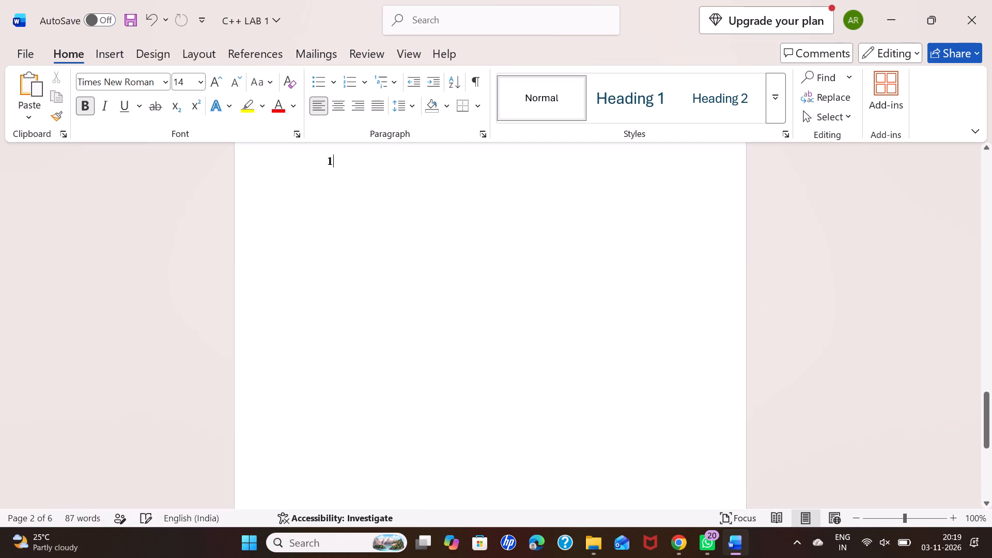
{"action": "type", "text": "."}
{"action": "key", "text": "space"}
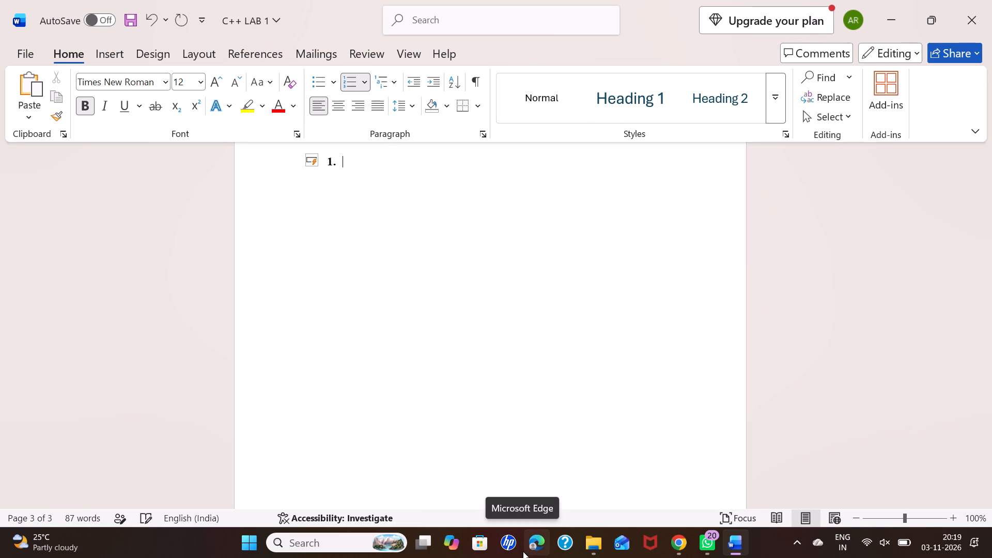
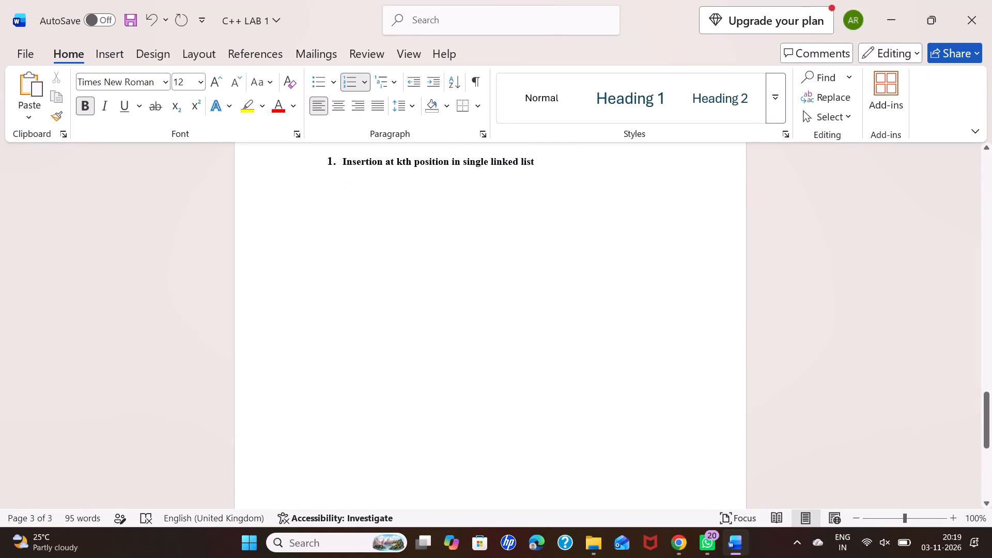
Set the font size of the numbered heading "Insertion at kth position in single linked list" on page 3 to 14.
{"action": "left_click_drag", "start_coordinate": [540, 161], "coordinate": [317, 158]}
{"action": "left_click", "coordinate": [436, 114]}
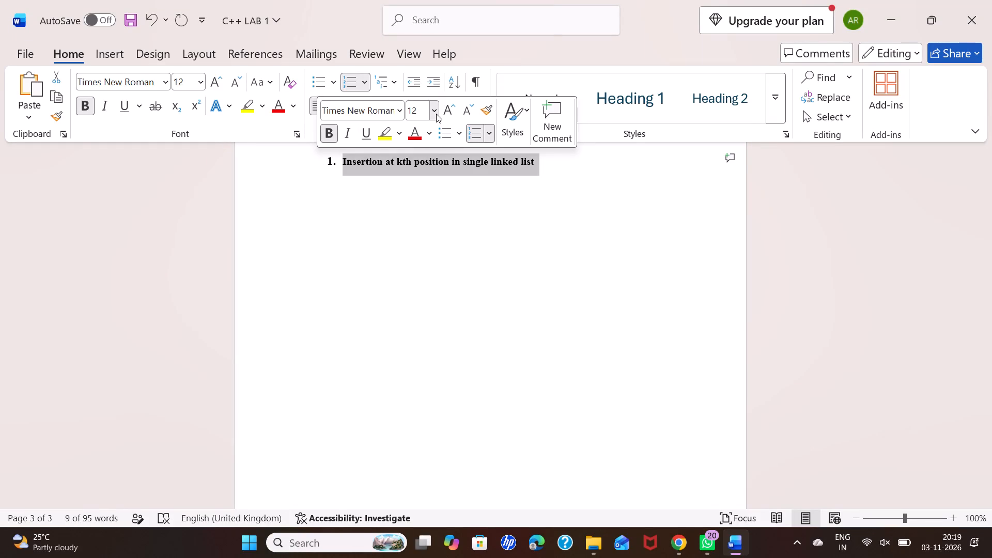
{"action": "left_click", "coordinate": [419, 234]}
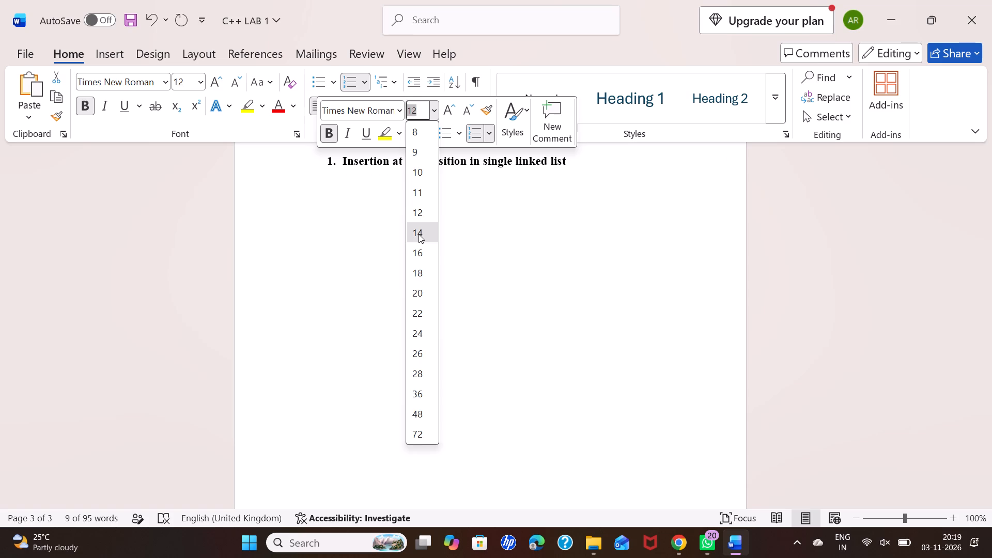
Add an unnumbered "Code:" label below the item 1 heading, leaving blank lines between them and starting a new line after it.
{"action": "left_click", "coordinate": [592, 161]}
{"action": "key", "text": "Return"}
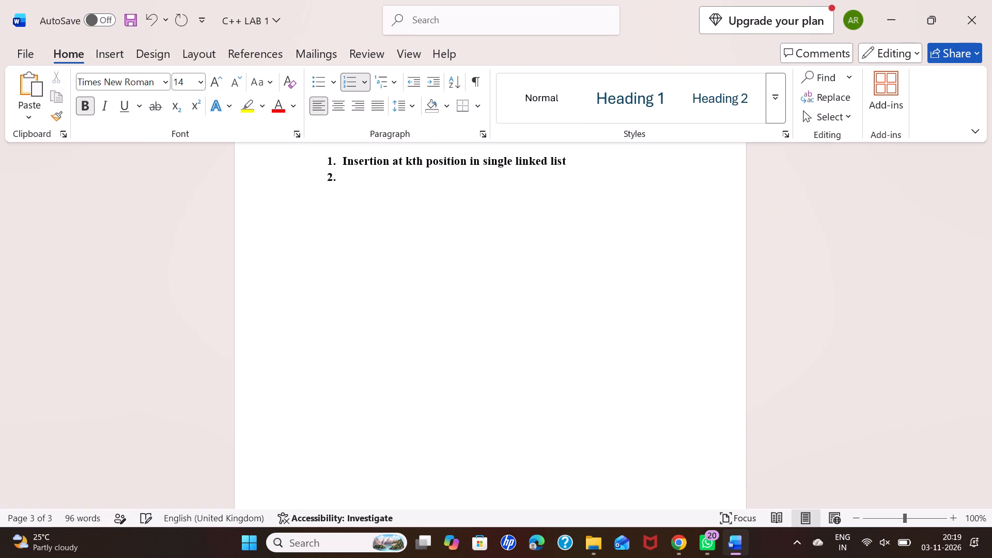
{"action": "key", "text": "BackSpace"}
{"action": "key", "text": "BackSpace"}
{"action": "key", "text": "BackSpace"}
{"action": "type", "text": "cod"}
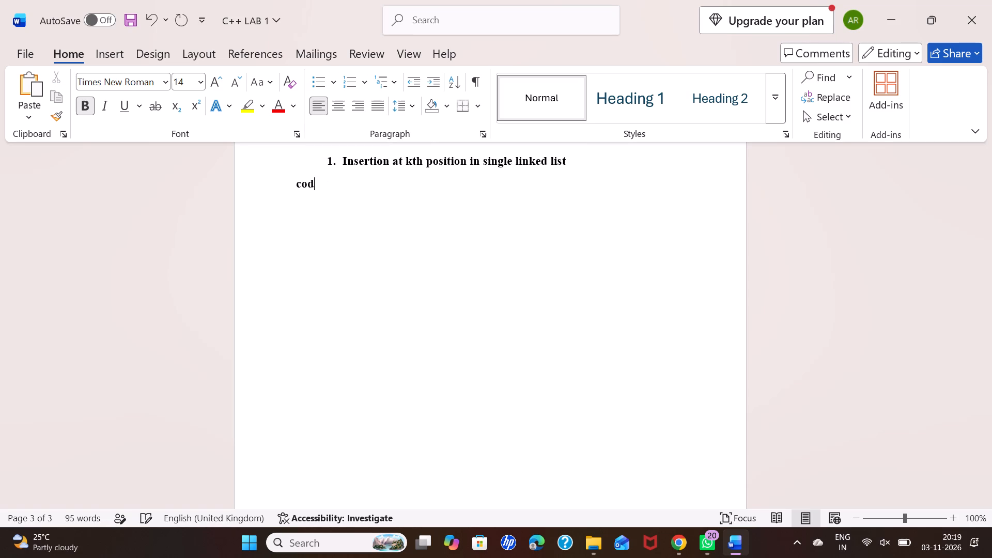
{"action": "key", "text": "BackSpace"}
{"action": "key", "text": "BackSpace"}
{"action": "key", "text": "BackSpace"}
{"action": "key", "text": "Return"}
{"action": "key", "text": "Return"}
{"action": "type", "text": "code"}
{"action": "key", "text": "shift+colon"}
{"action": "key", "text": "Return"}
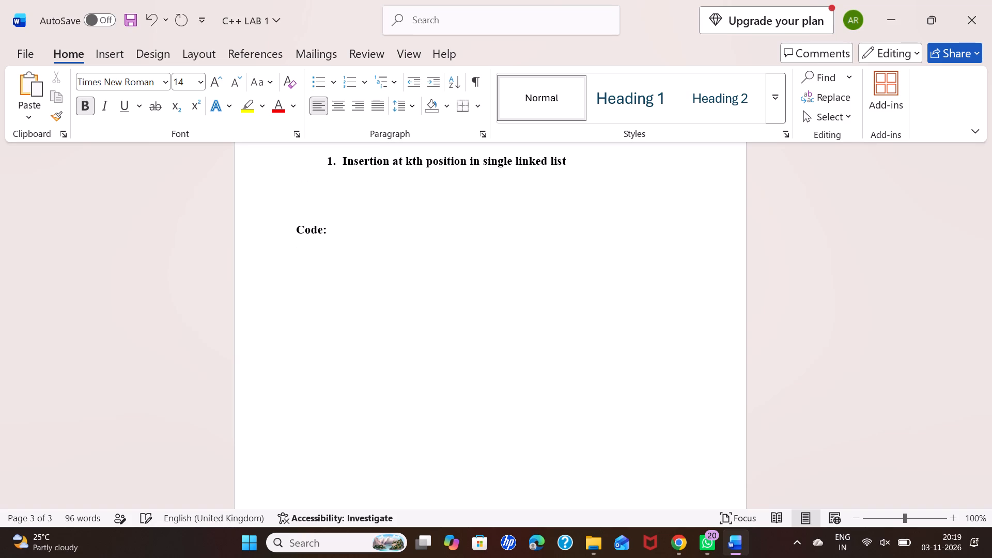
Copy the entire C++ solution from the coding practice page in Chrome and paste it beneath "Code:" in the Word document.
{"action": "left_click", "coordinate": [674, 553]}
{"action": "left_click", "coordinate": [609, 308]}
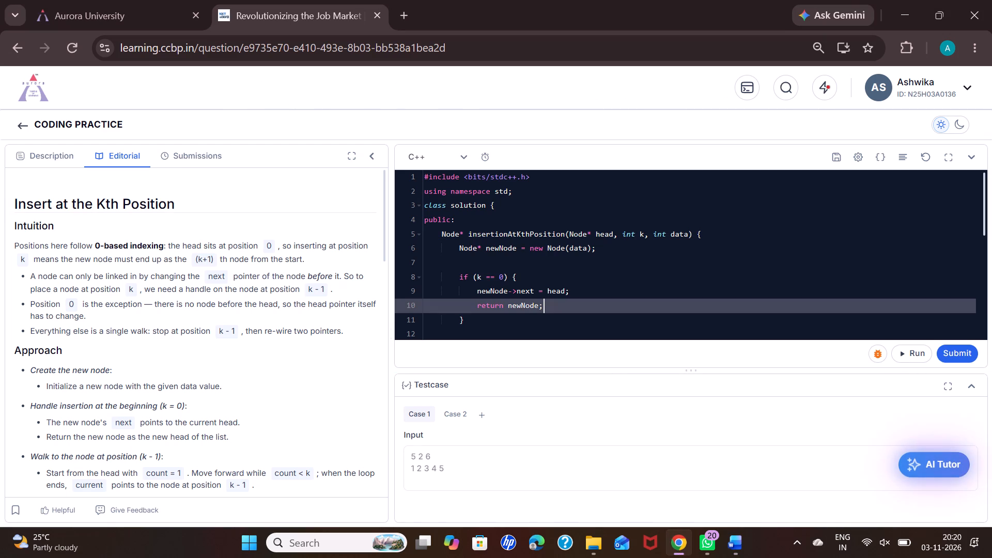
{"action": "key", "text": "ctrl+a"}
{"action": "key", "text": "ctrl+c"}
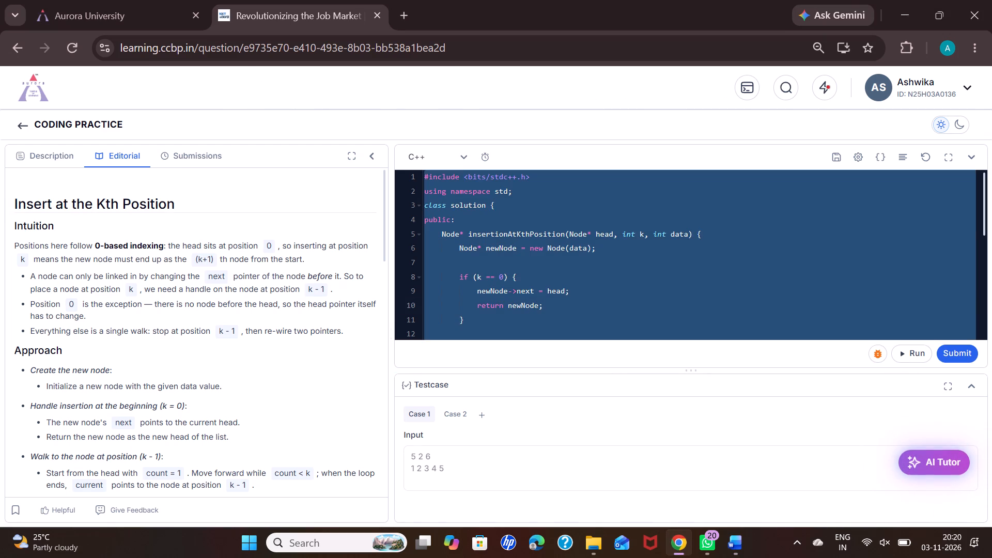
{"action": "left_click", "coordinate": [728, 545]}
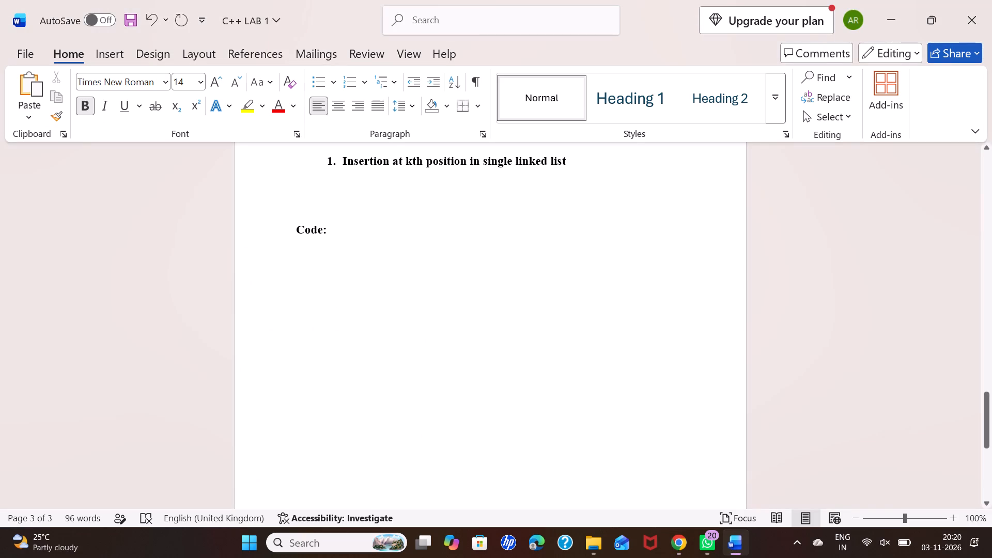
{"action": "key", "text": "ctrl+v"}
Remove the bold formatting from the whole pasted C++ code and set its font size to 12.
{"action": "scroll", "coordinate": [393, 291], "scroll_direction": "right", "scroll_amount": 1}
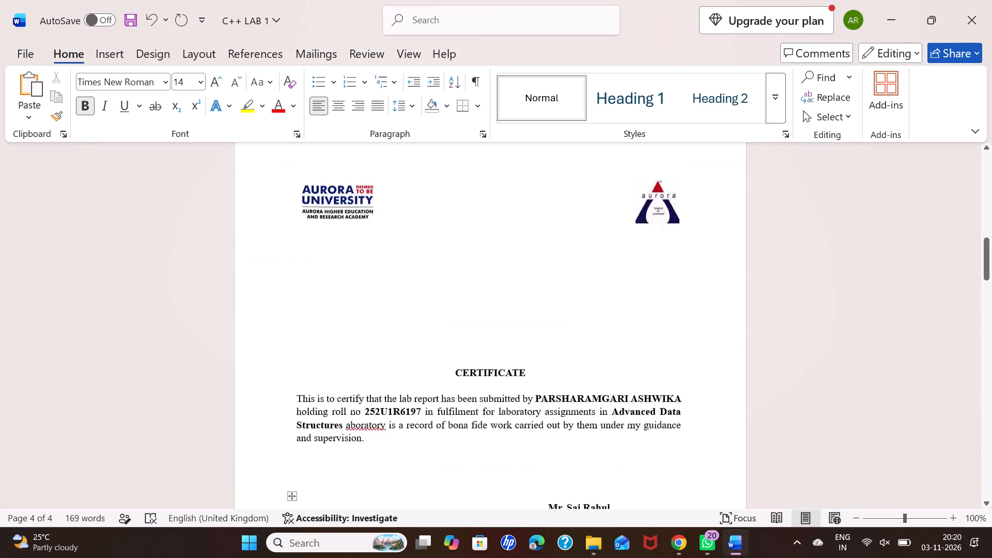
{"action": "scroll", "coordinate": [393, 291], "scroll_direction": "right", "scroll_amount": 1}
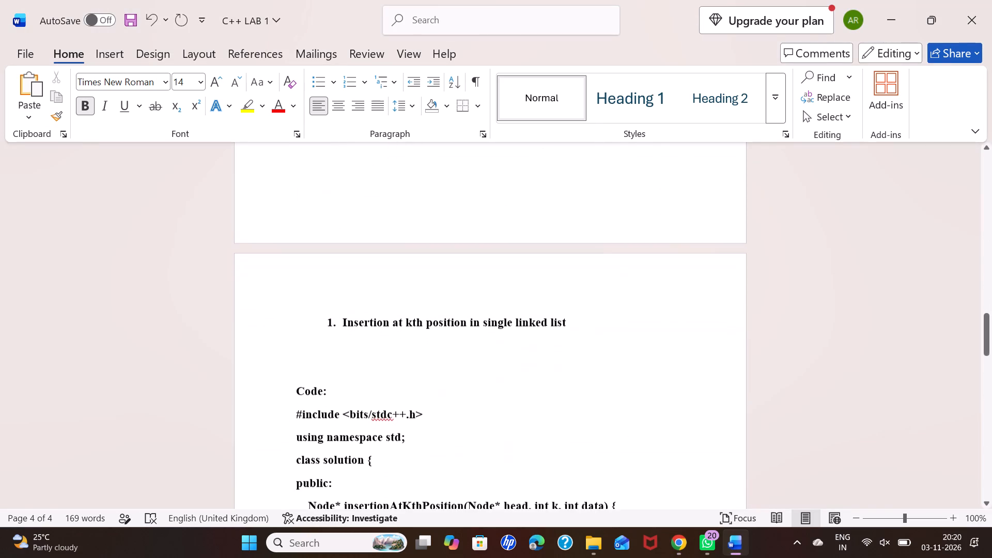
{"action": "left_click_drag", "start_coordinate": [295, 414], "coordinate": [376, 541]}
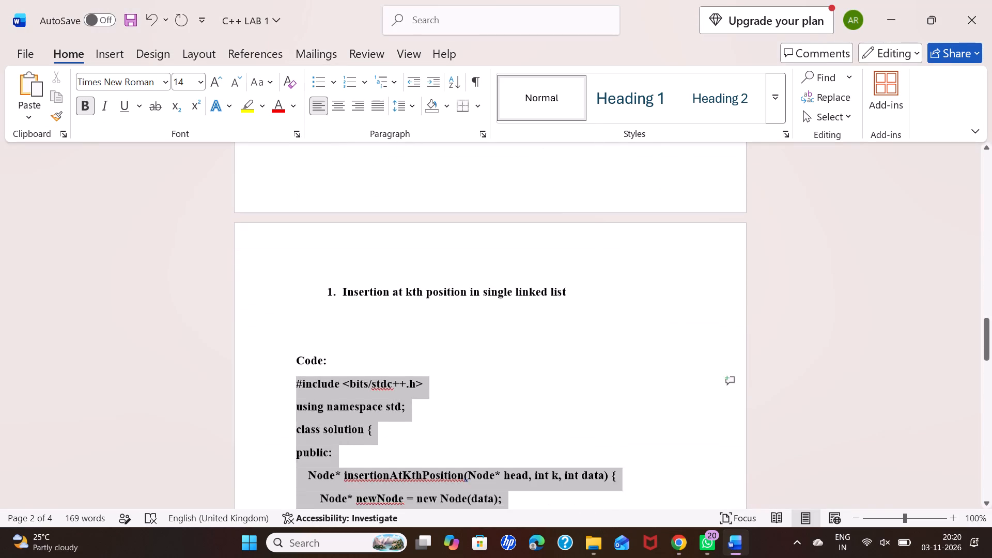
{"action": "left_click_drag", "start_coordinate": [376, 541], "coordinate": [421, 512]}
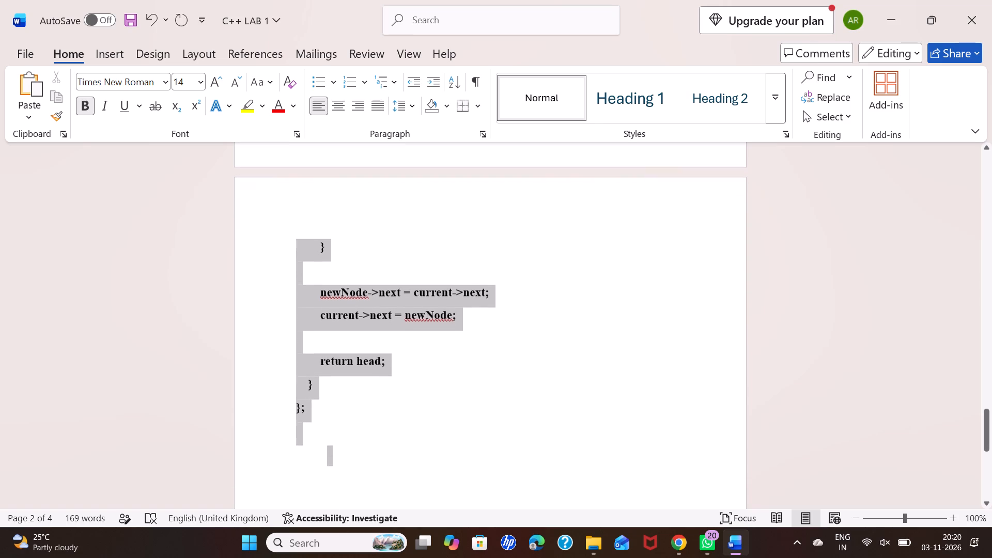
{"action": "left_click_drag", "start_coordinate": [421, 512], "coordinate": [411, 468]}
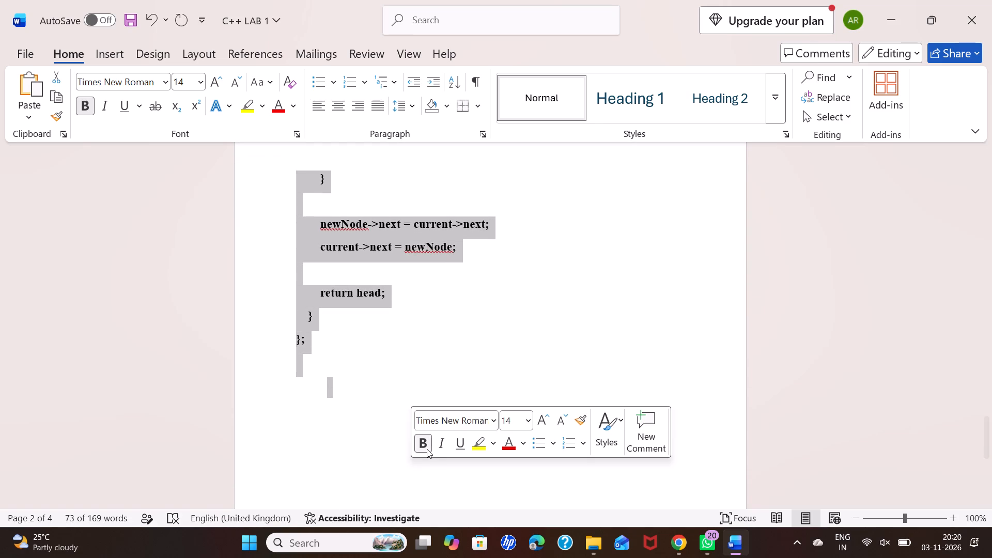
{"action": "left_click", "coordinate": [427, 449]}
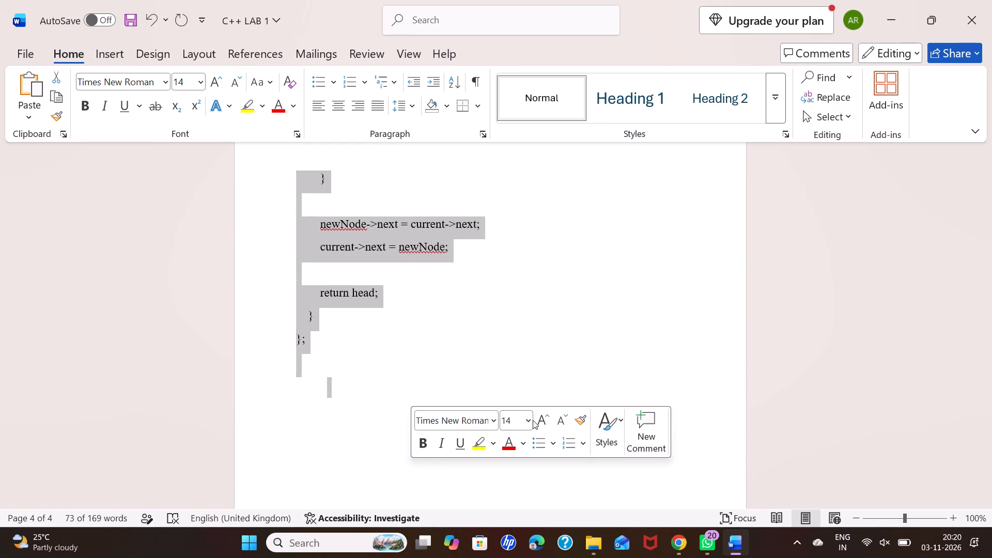
{"action": "left_click", "coordinate": [529, 420]}
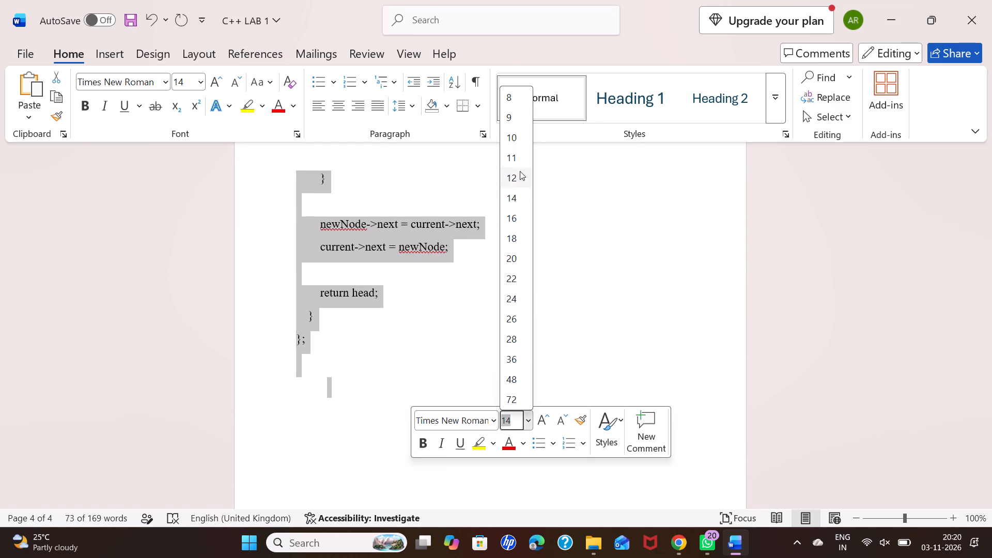
{"action": "left_click", "coordinate": [519, 174]}
{"action": "left_click", "coordinate": [522, 270]}
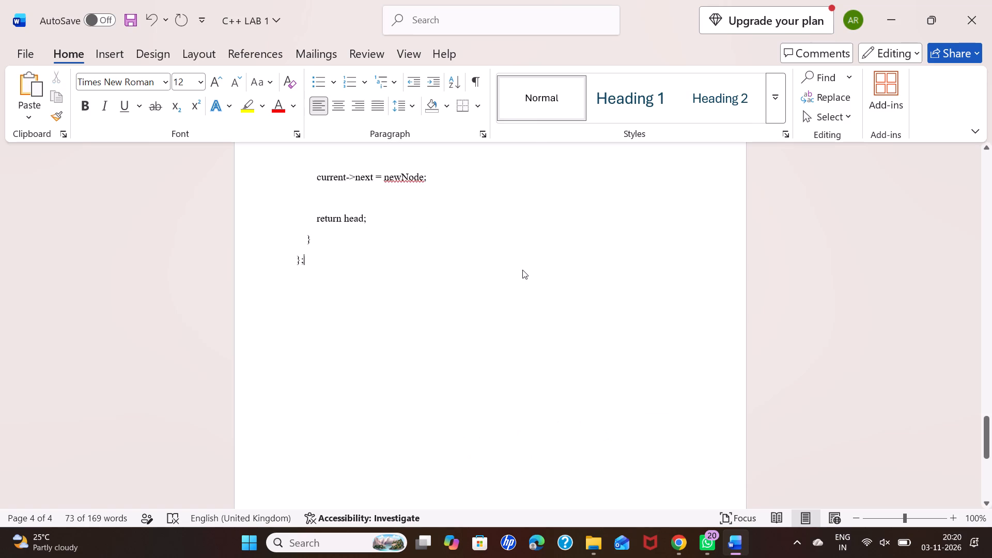
Add a bold "OUTPUT:" label on a new line after the end of the code, followed by an empty line.
{"action": "scroll", "coordinate": [522, 270], "scroll_direction": "right", "scroll_amount": 1}
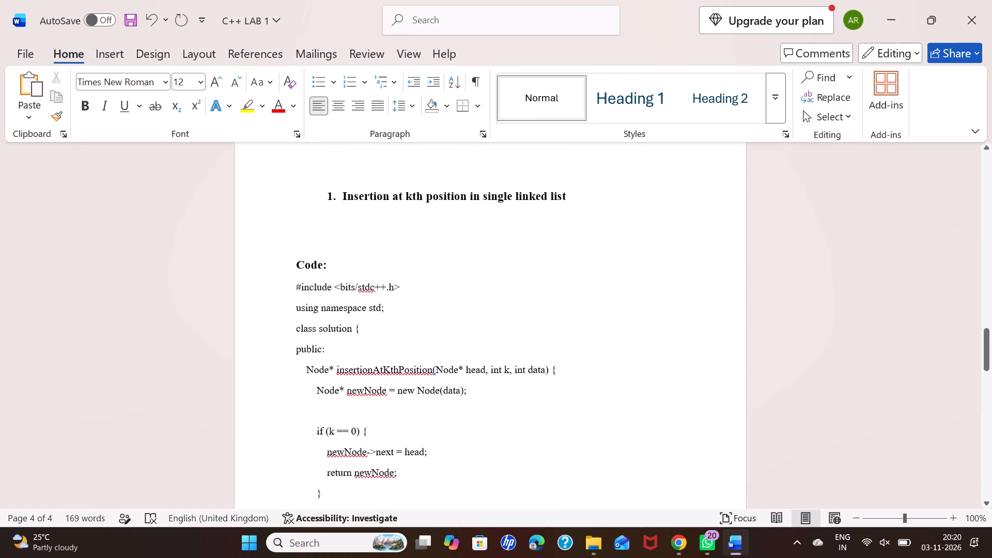
{"action": "scroll", "coordinate": [522, 270], "scroll_direction": "right", "scroll_amount": 1}
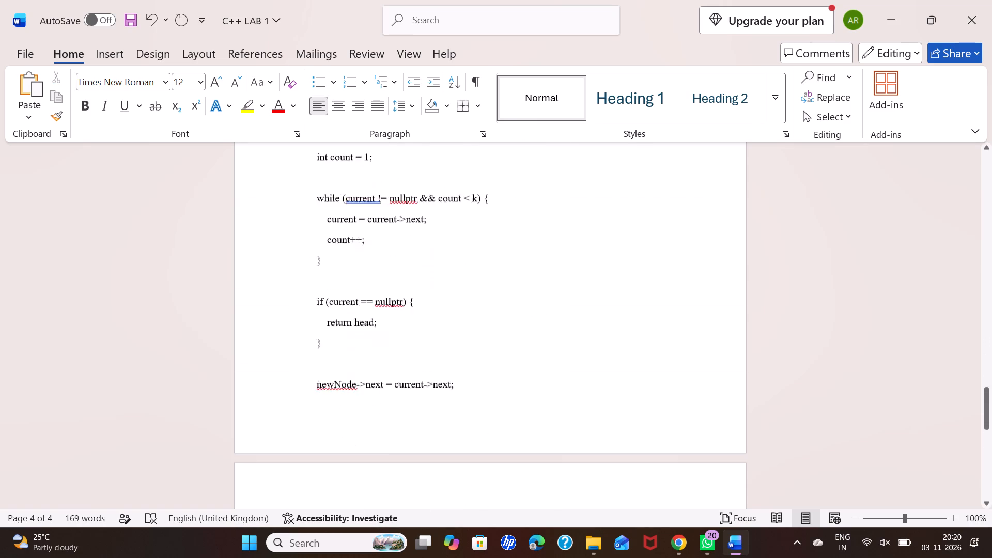
{"action": "scroll", "coordinate": [522, 270], "scroll_direction": "right", "scroll_amount": 1}
{"action": "key", "text": "Return"}
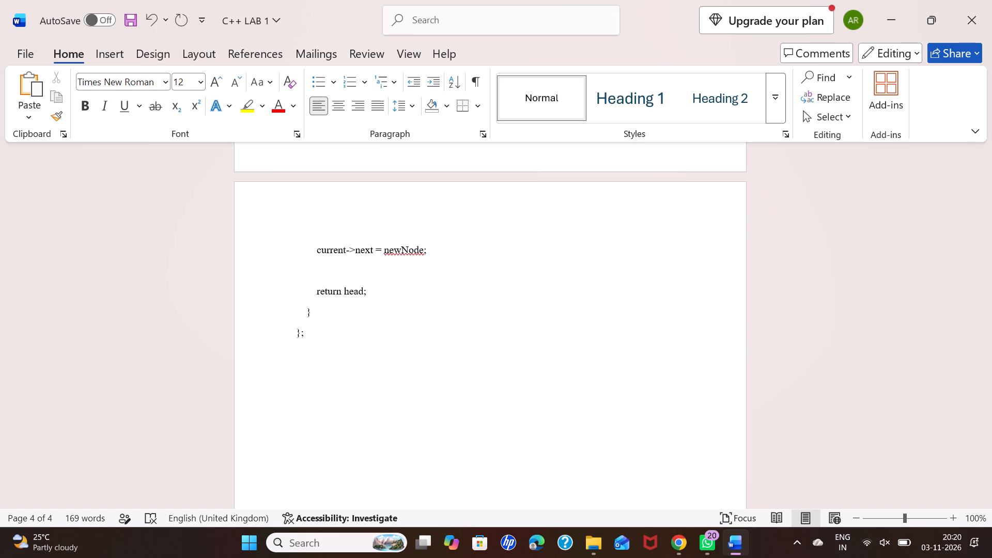
{"action": "type", "text": "OUTPUT"}
{"action": "key", "text": "shift+colon"}
{"action": "left_click_drag", "start_coordinate": [347, 355], "coordinate": [293, 350]}
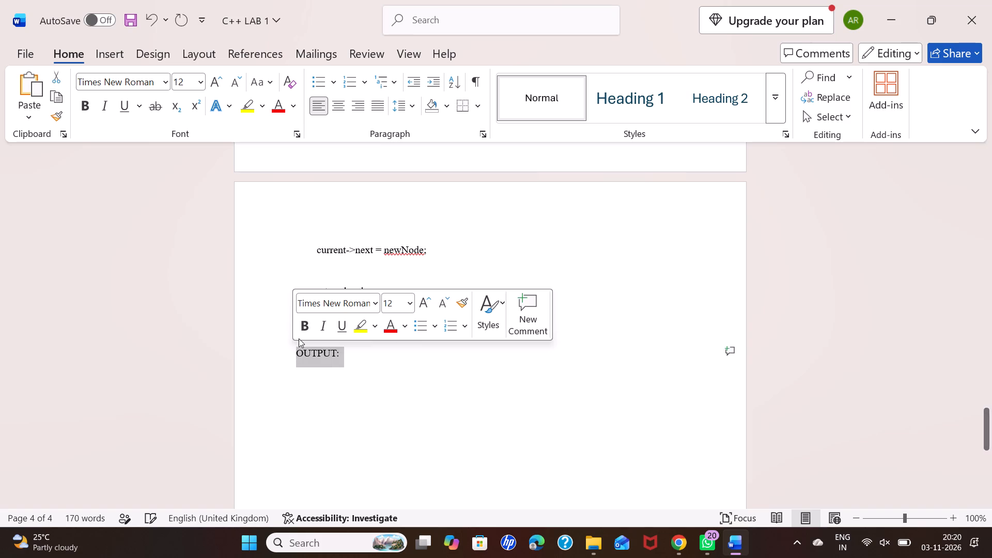
{"action": "left_click", "coordinate": [302, 326]}
{"action": "left_click", "coordinate": [375, 353]}
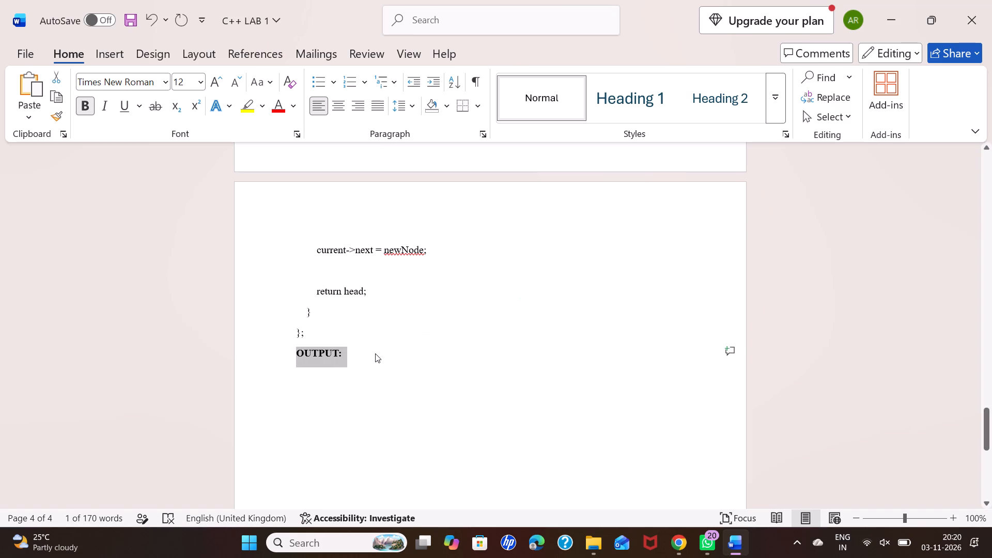
{"action": "key", "text": "Return"}
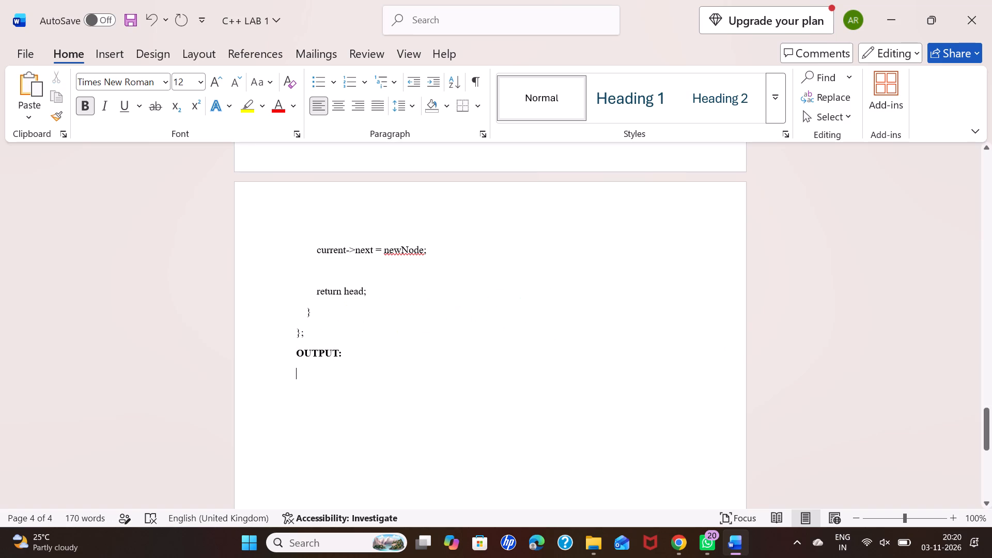
{"action": "left_click", "coordinate": [586, 537]}
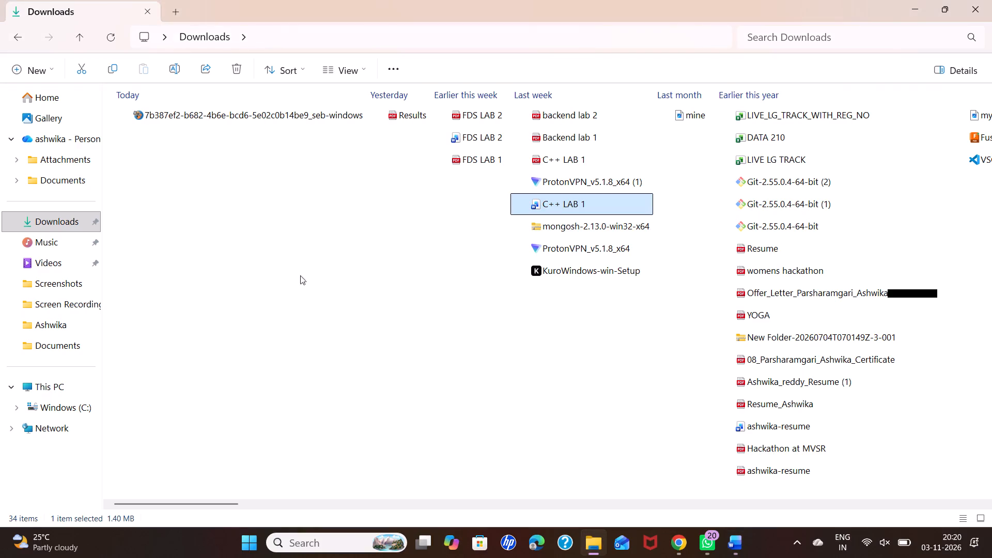
{"action": "left_click", "coordinate": [67, 284]}
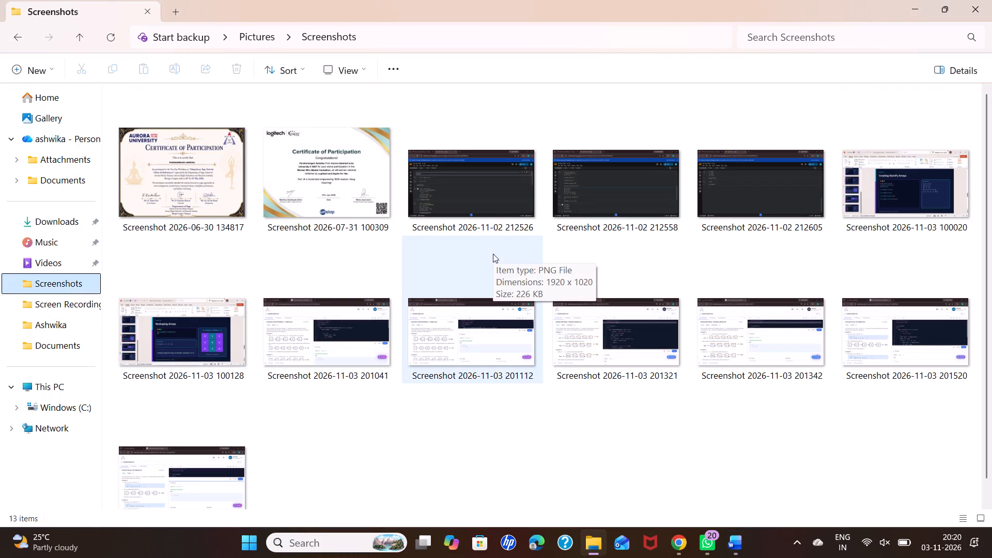
{"action": "double_click", "coordinate": [473, 348]}
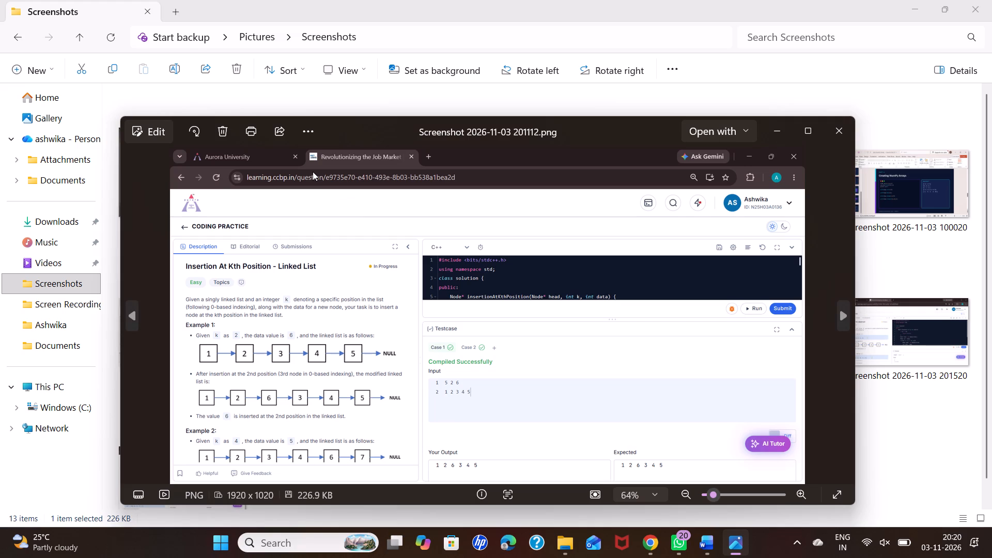
{"action": "left_click", "coordinate": [312, 131]}
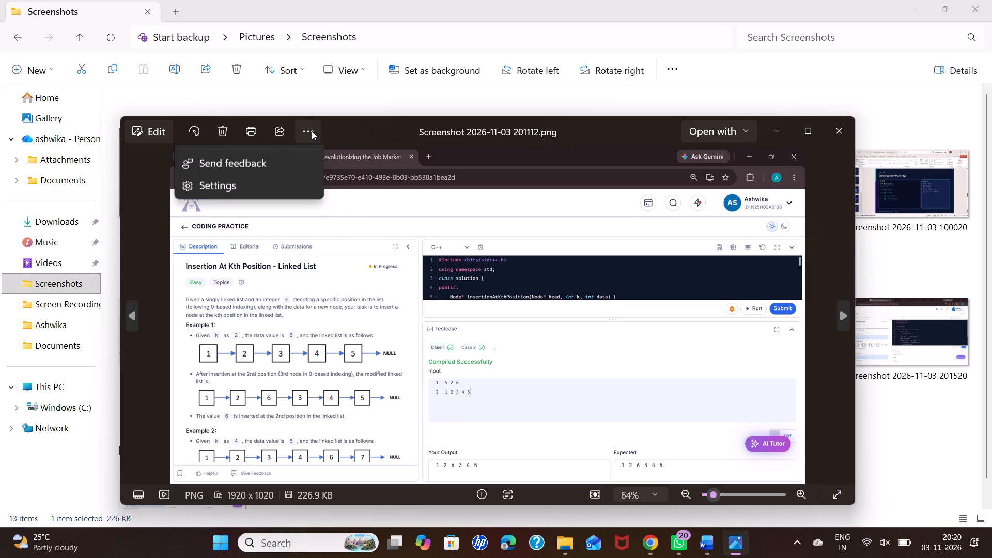
{"action": "left_click", "coordinate": [245, 180]}
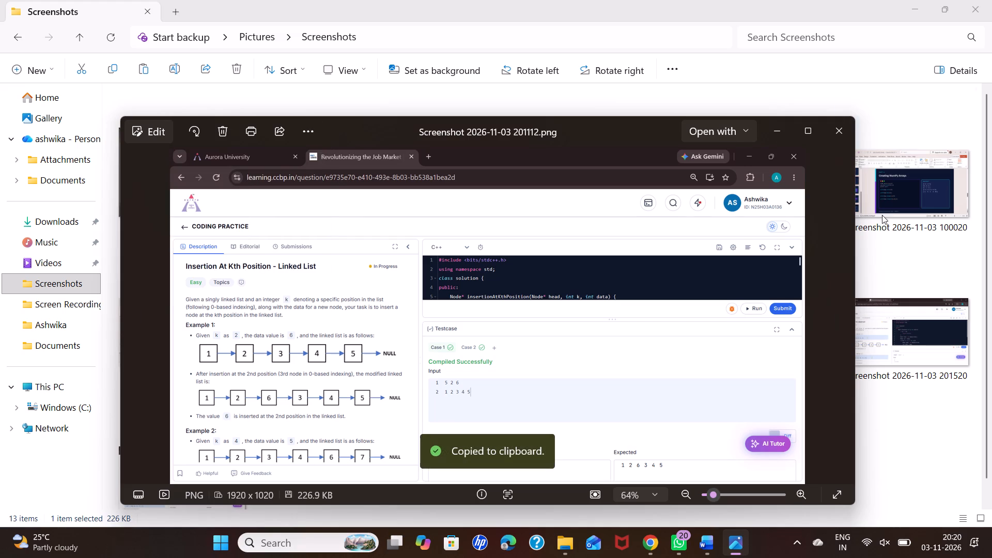
{"action": "left_click", "coordinate": [842, 138]}
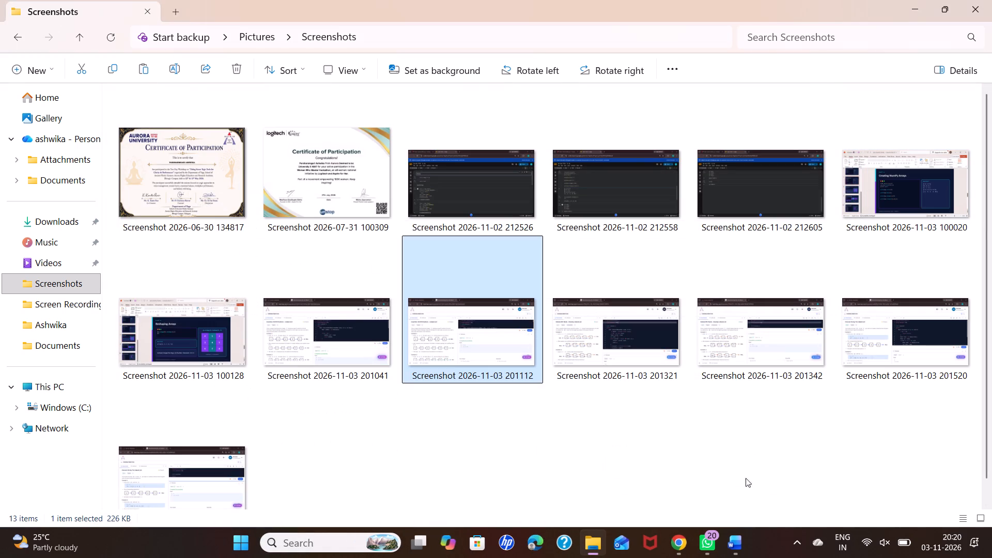
{"action": "left_click", "coordinate": [732, 546]}
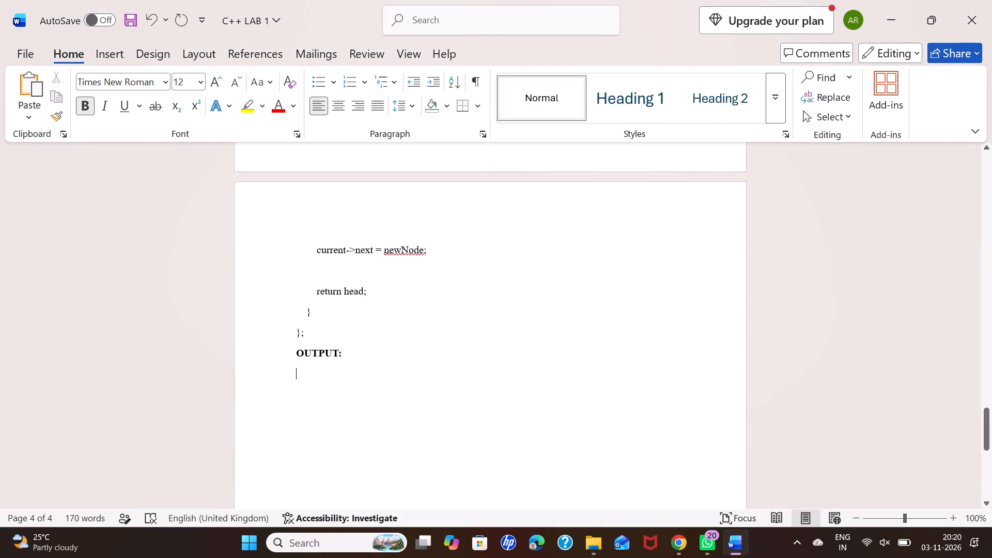
{"action": "key", "text": "ctrl+v"}
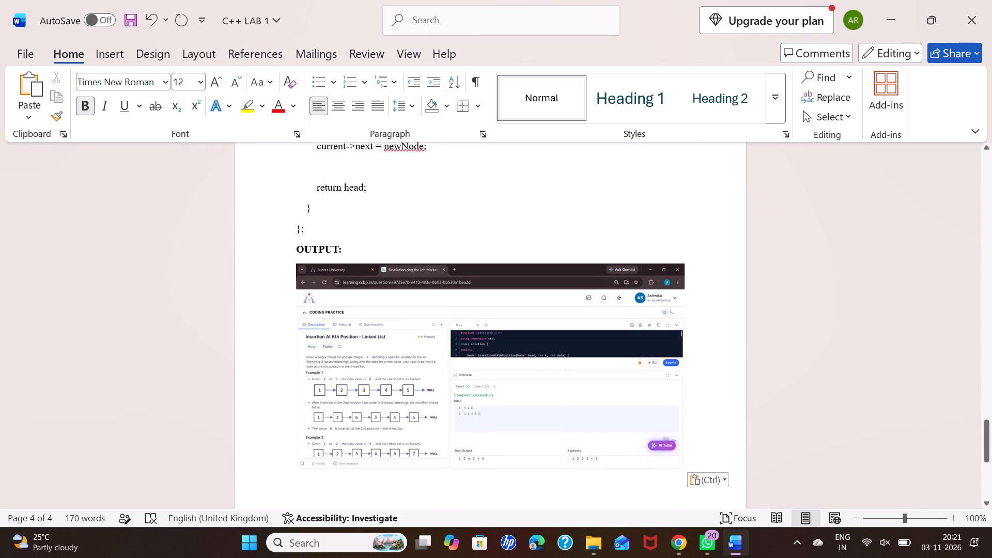
Insert blank lines after the output screenshot until the cursor reaches the start of a new page 5.
{"action": "scroll", "coordinate": [336, 401], "scroll_direction": "down", "scroll_amount": 2}
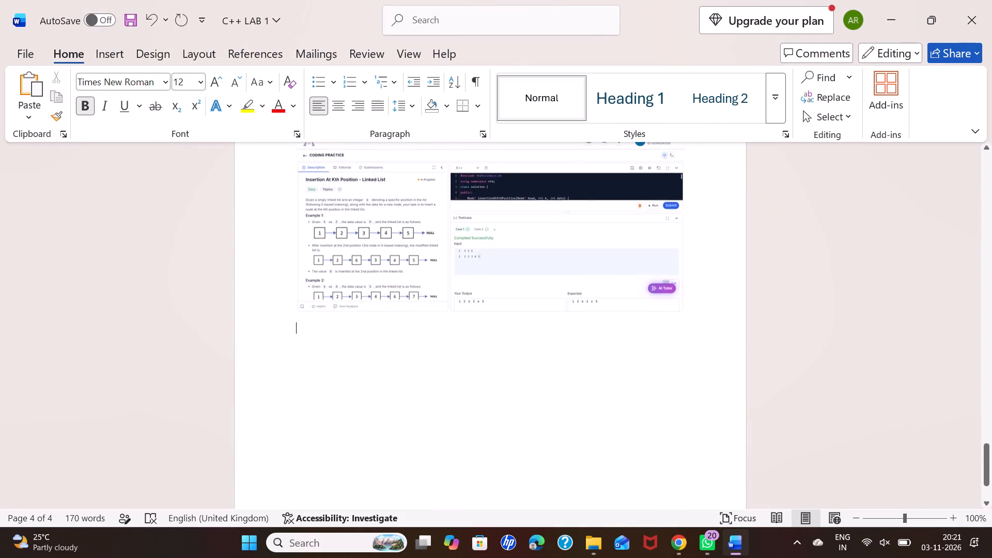
{"action": "scroll", "coordinate": [336, 401], "scroll_direction": "down", "scroll_amount": 1}
{"action": "key", "text": "Return"}
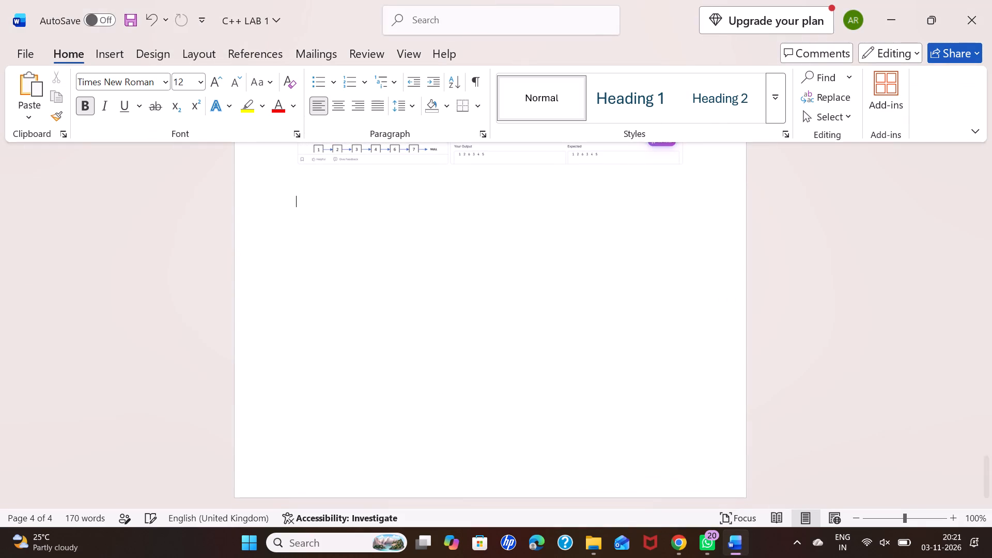
{"action": "key", "text": "Return"}
{"action": "key", "text": "Return"}
{"action": "key", "text": "Return"}
{"action": "key", "text": "Return"}
{"action": "key", "text": "Return"}
{"action": "key", "text": "Return"}
{"action": "key", "text": "Return"}
{"action": "key", "text": "Return"}
{"action": "key", "text": "Return"}
{"action": "key", "text": "Return"}
{"action": "key", "text": "Return"}
{"action": "key", "text": "Return"}
{"action": "key", "text": "Return"}
{"action": "key", "text": "Return"}
{"action": "key", "text": "Return"}
{"action": "key", "text": "Return"}
{"action": "key", "text": "Return"}
{"action": "key", "text": "Return"}
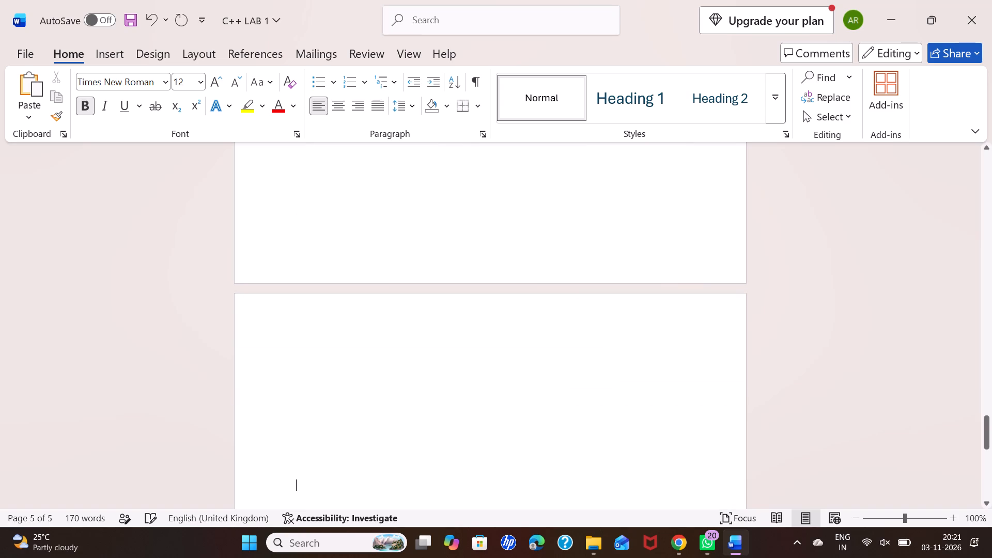
{"action": "key", "text": "BackSpace"}
{"action": "key", "text": "BackSpace"}
{"action": "key", "text": "BackSpace"}
{"action": "key", "text": "BackSpace"}
{"action": "key", "text": "BackSpace"}
{"action": "key", "text": "BackSpace"}
{"action": "key", "text": "BackSpace"}
{"action": "key", "text": "Return"}
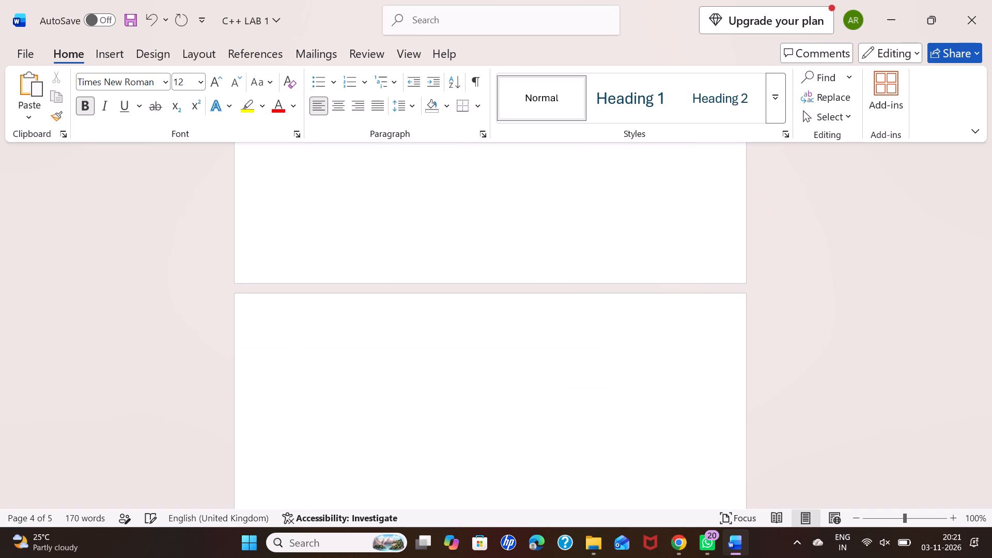
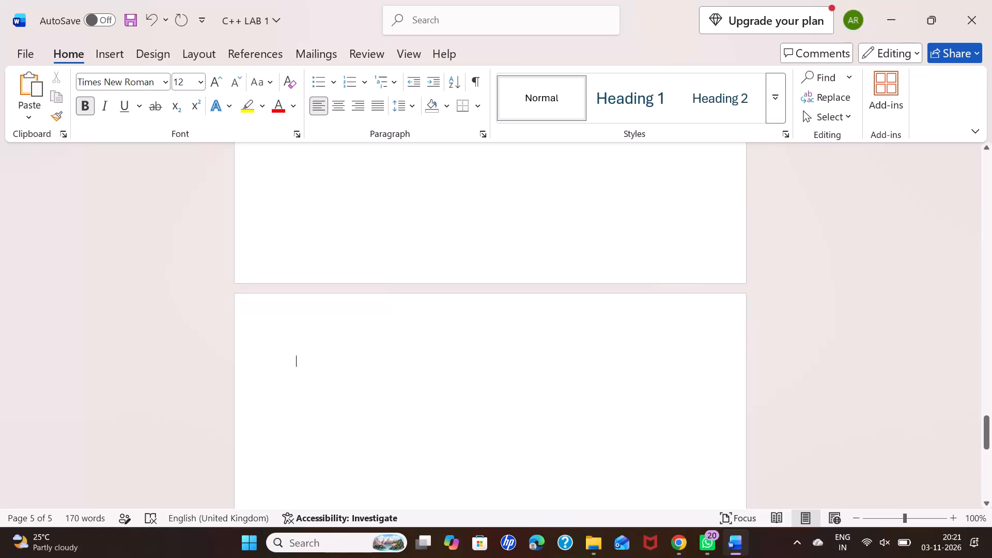
Paste the heading "Deletion kth node in double linked list" on page 5, replace its leading bracket with "2.", and set its font size to 14.
{"action": "key", "text": "ctrl+v"}
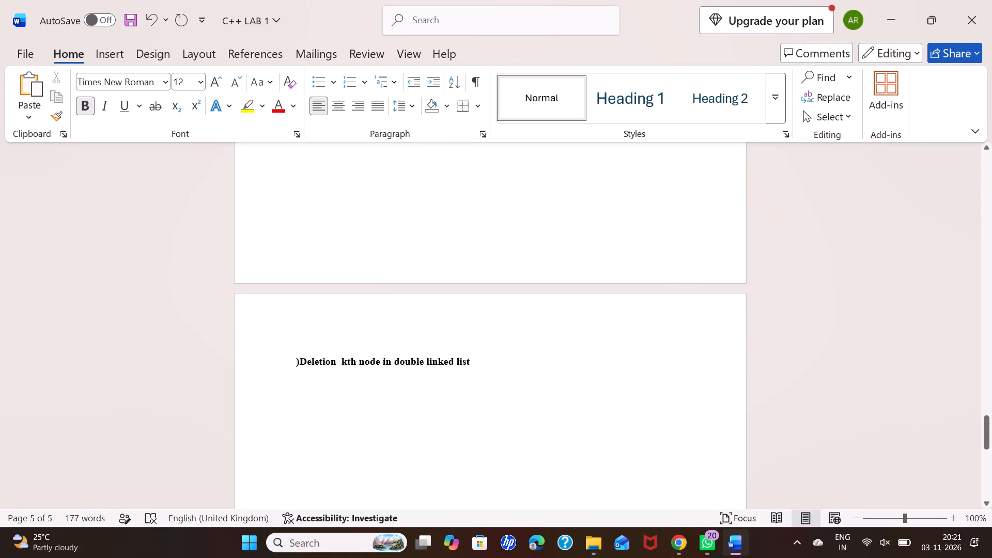
{"action": "left_click", "coordinate": [299, 363]}
{"action": "key", "text": "BackSpace"}
{"action": "type", "text": "2."}
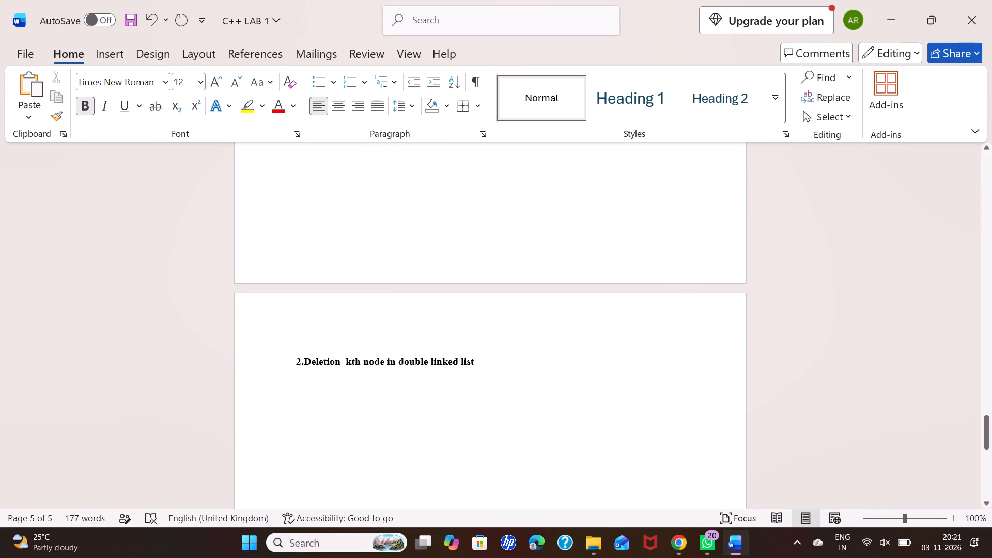
{"action": "left_click_drag", "start_coordinate": [482, 355], "coordinate": [270, 340]}
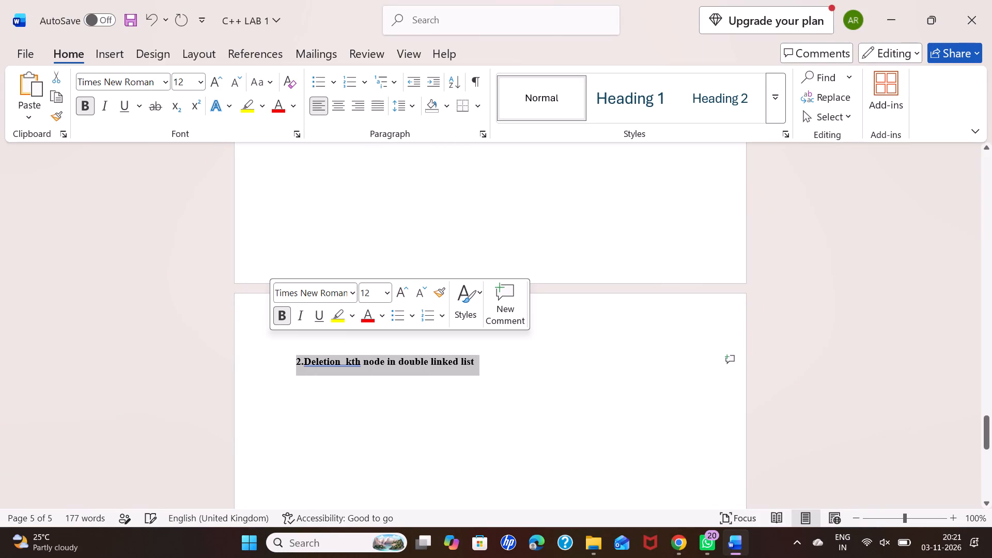
{"action": "left_click", "coordinate": [389, 297]}
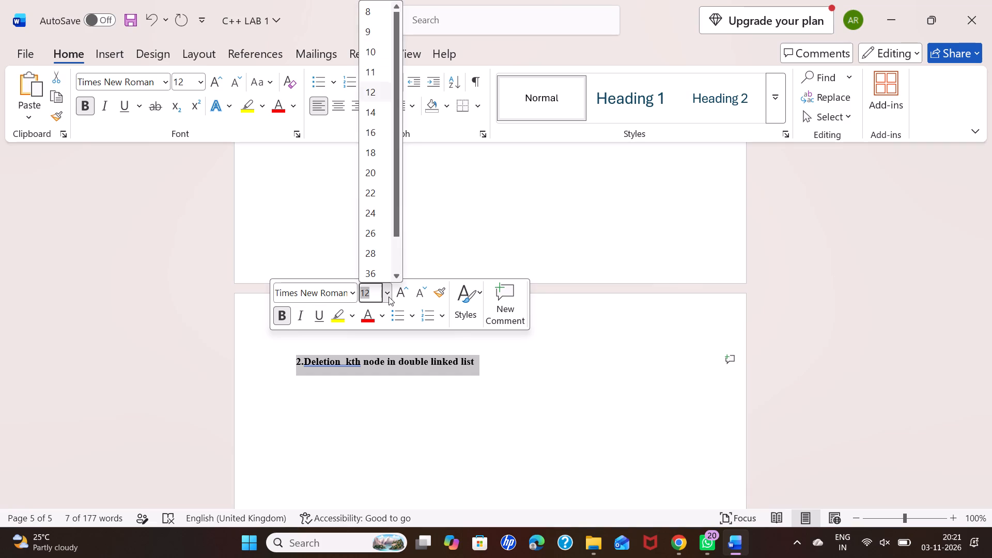
{"action": "left_click", "coordinate": [372, 108]}
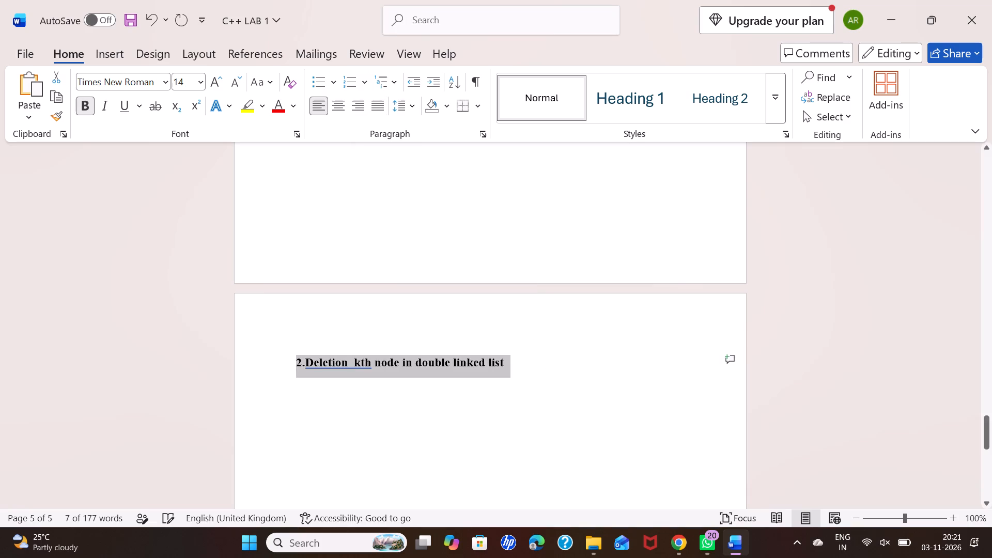
Add a "CODE:" label below the second heading, leaving one blank line between them and starting a new line after it.
{"action": "left_click", "coordinate": [532, 369]}
{"action": "key", "text": "Return"}
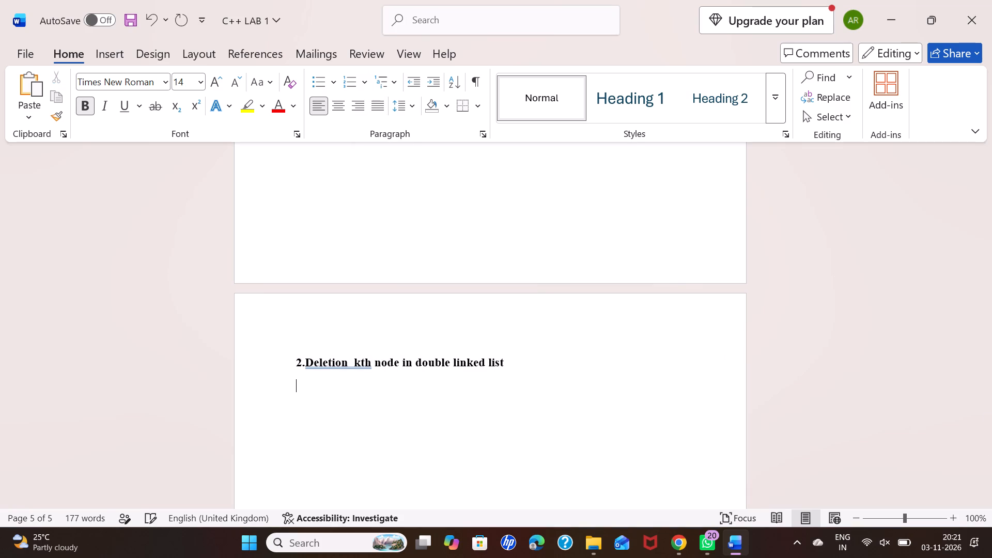
{"action": "key", "text": "Return"}
{"action": "type", "text": "CODE:"}
{"action": "key", "text": "Return"}
Switch to Chrome and open the problem "Delete Kth Node - Doubly Linked List" from the Coding Practice set on doubly linked list deletion.
{"action": "left_click", "coordinate": [678, 541]}
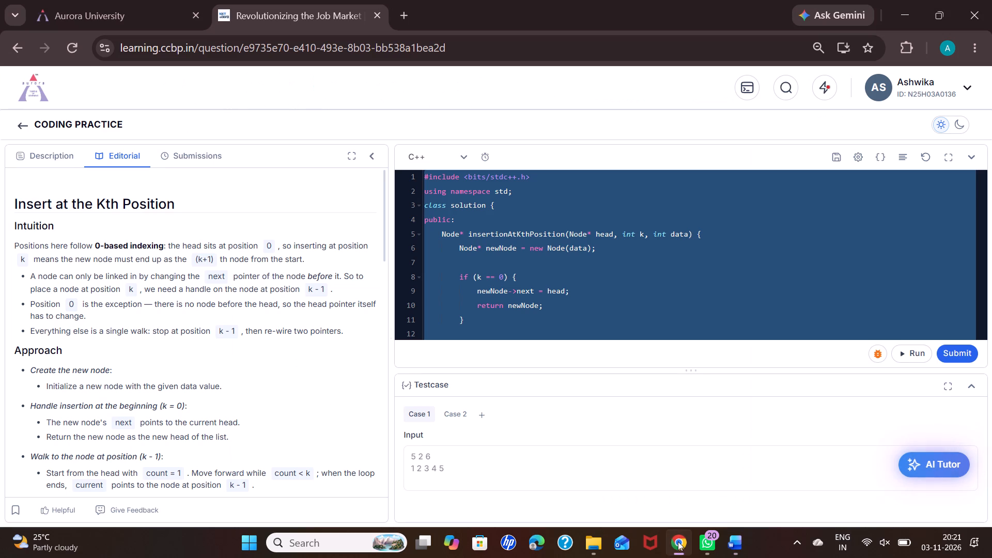
{"action": "left_click", "coordinate": [596, 305]}
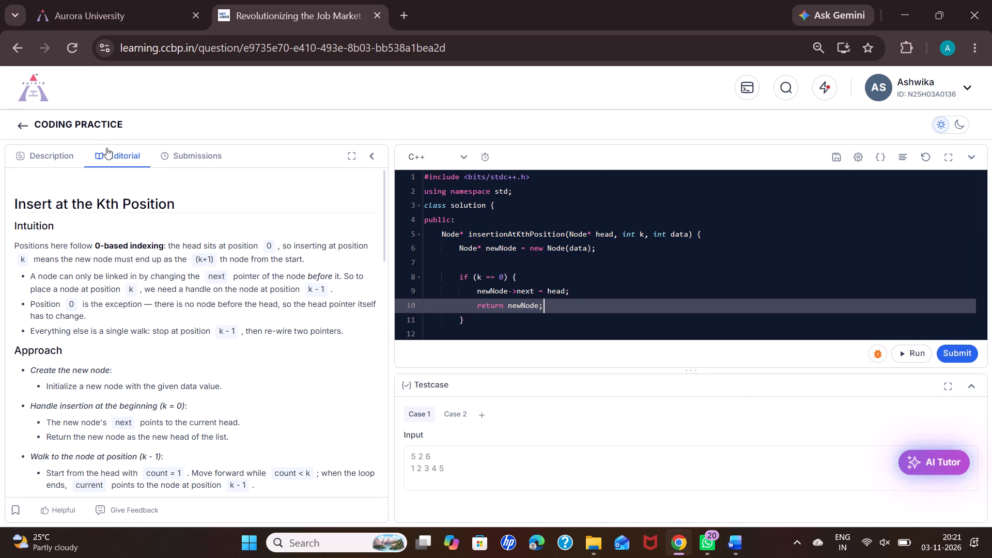
{"action": "left_click", "coordinate": [27, 124]}
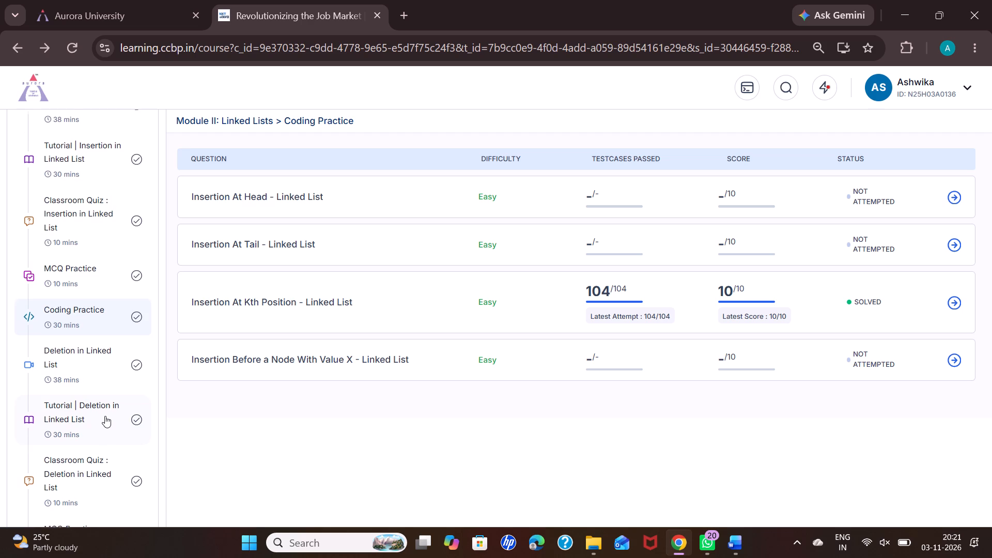
{"action": "scroll", "coordinate": [105, 416], "scroll_direction": "down", "scroll_amount": 4}
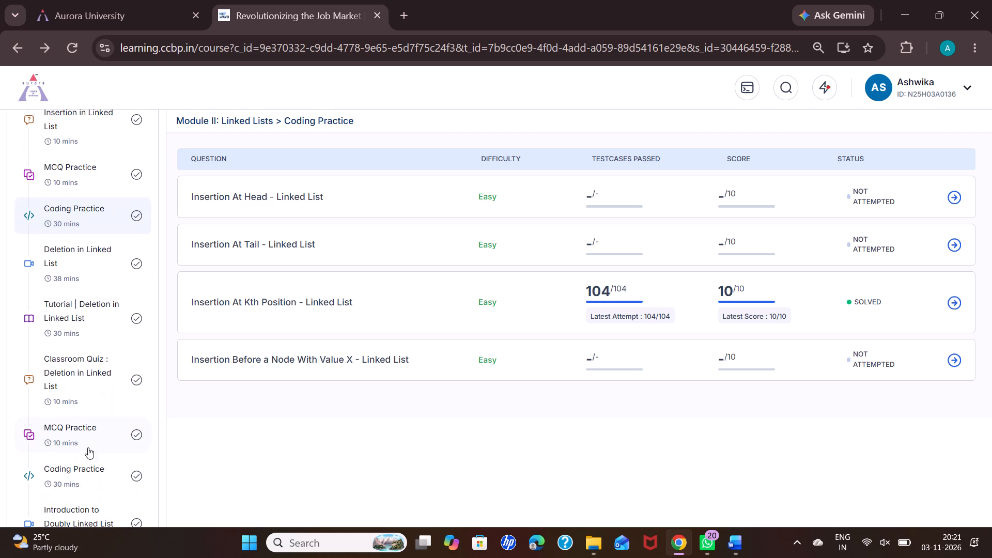
{"action": "left_click", "coordinate": [76, 477]}
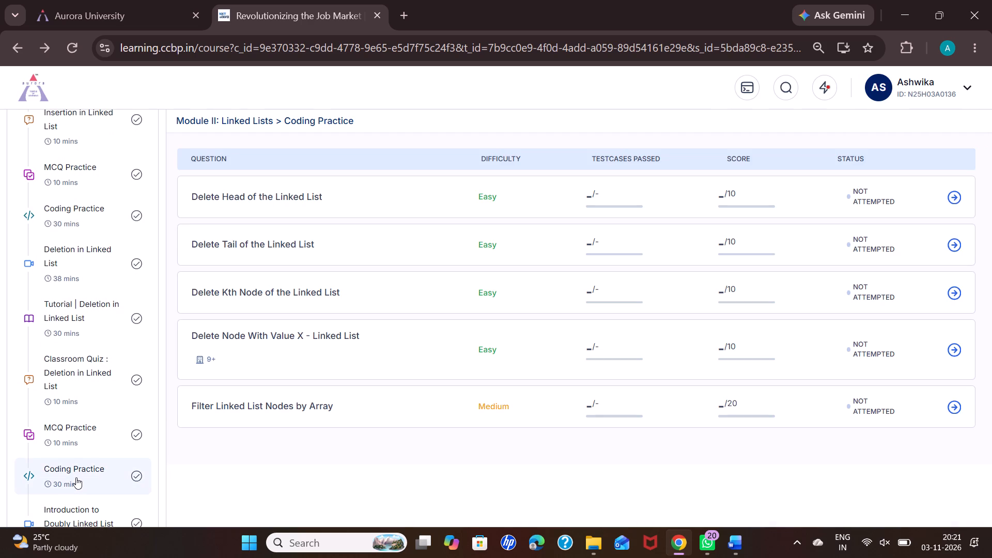
{"action": "scroll", "coordinate": [76, 477], "scroll_direction": "down", "scroll_amount": 5}
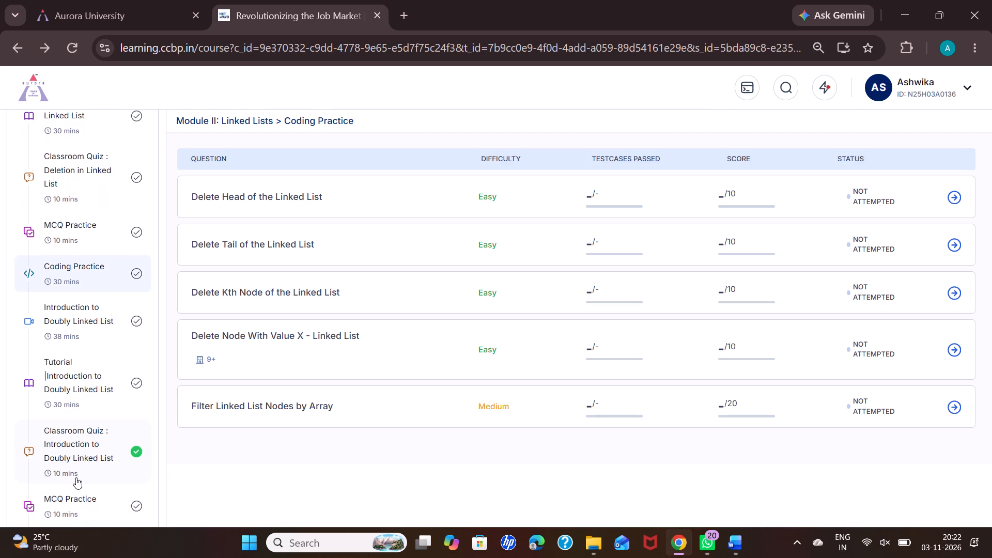
{"action": "scroll", "coordinate": [76, 477], "scroll_direction": "down", "scroll_amount": 1}
{"action": "left_click", "coordinate": [79, 492]}
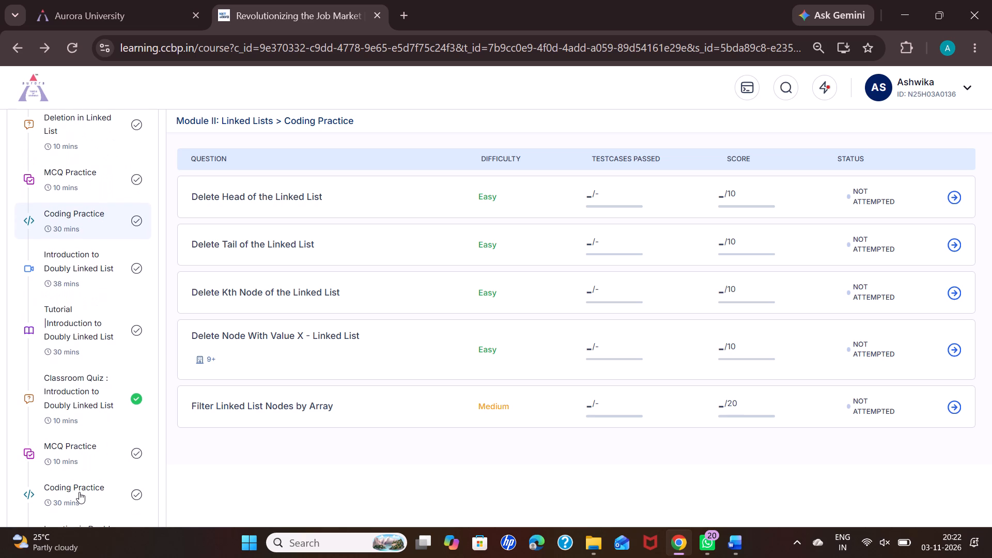
{"action": "scroll", "coordinate": [79, 492], "scroll_direction": "down", "scroll_amount": 3}
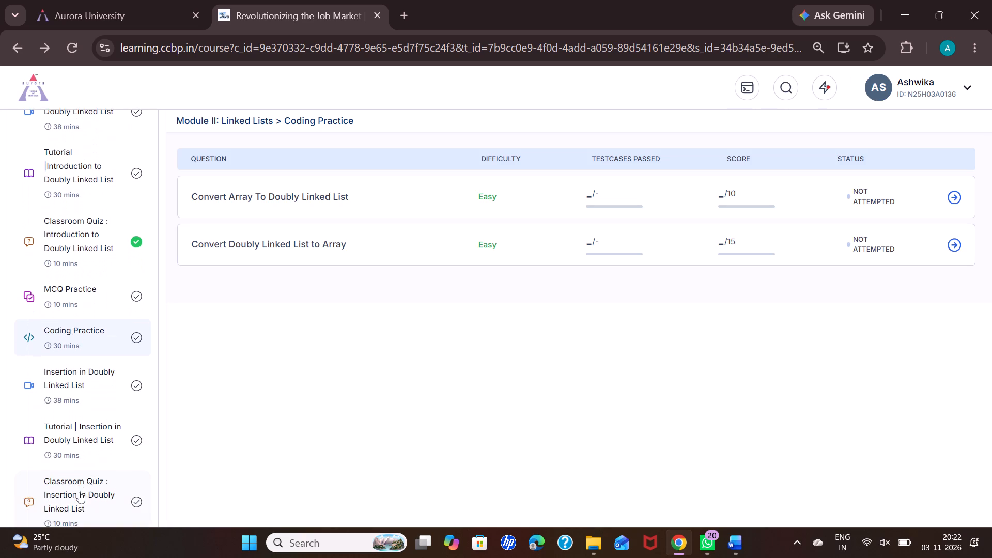
{"action": "scroll", "coordinate": [79, 492], "scroll_direction": "down", "scroll_amount": 4}
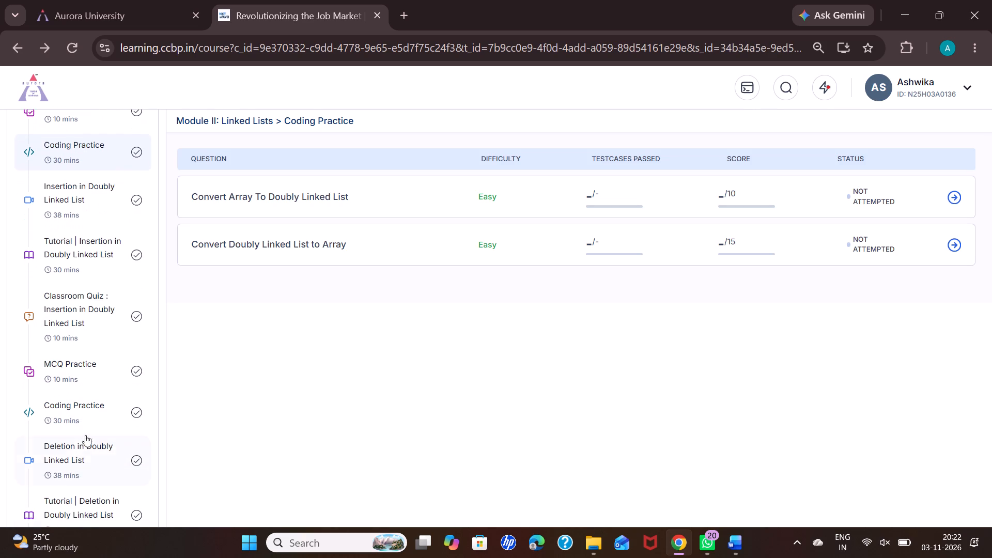
{"action": "left_click", "coordinate": [96, 412]}
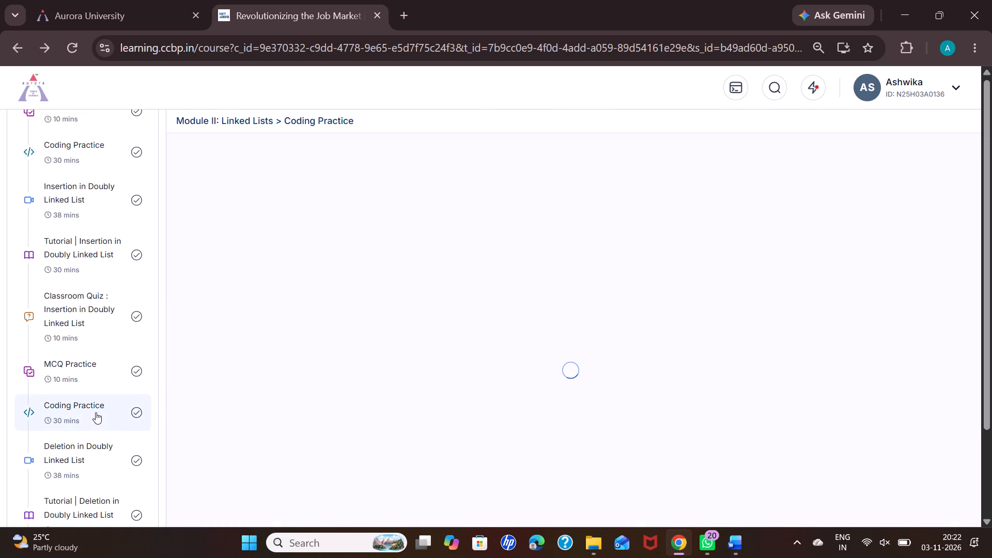
{"action": "scroll", "coordinate": [96, 412], "scroll_direction": "down", "scroll_amount": 4}
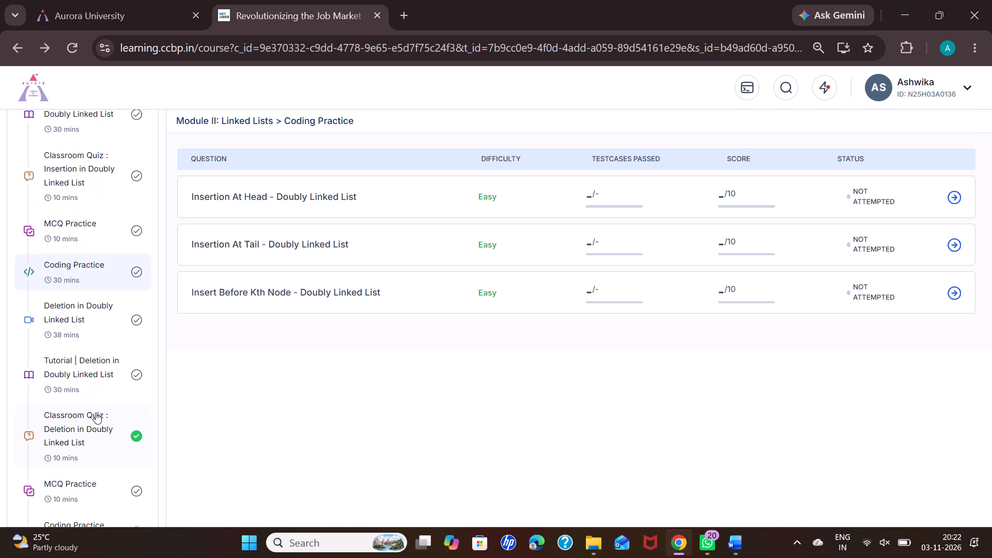
{"action": "scroll", "coordinate": [96, 412], "scroll_direction": "down", "scroll_amount": 2}
{"action": "left_click", "coordinate": [97, 435]}
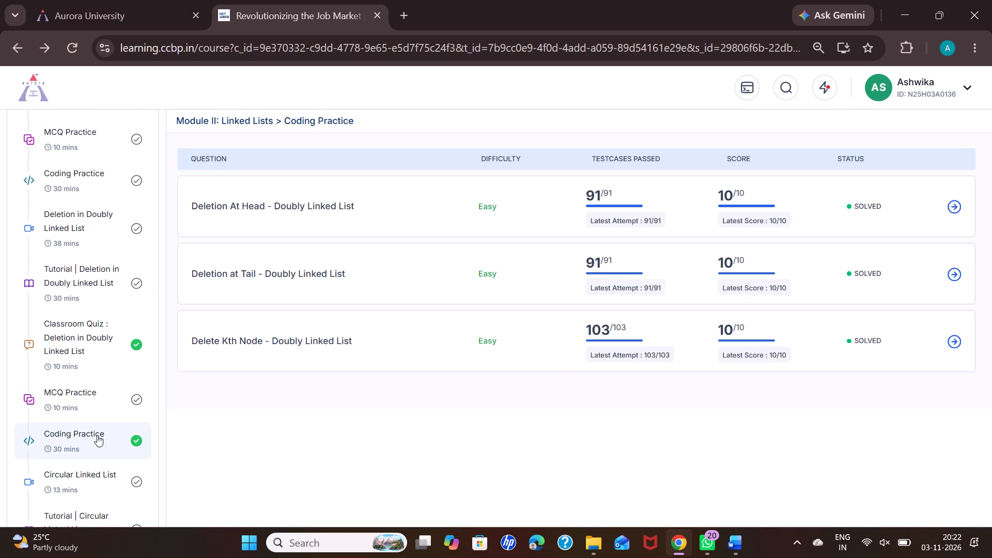
{"action": "left_click", "coordinate": [495, 351]}
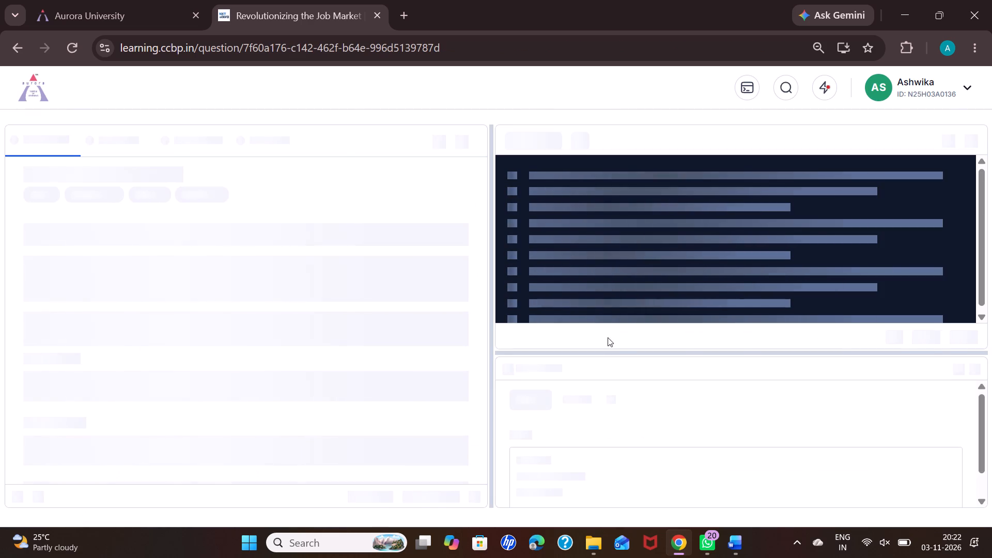
Copy the entire C++ solution from the problem's code editor and paste it under "CODE:" in the Word document.
{"action": "left_click", "coordinate": [626, 305]}
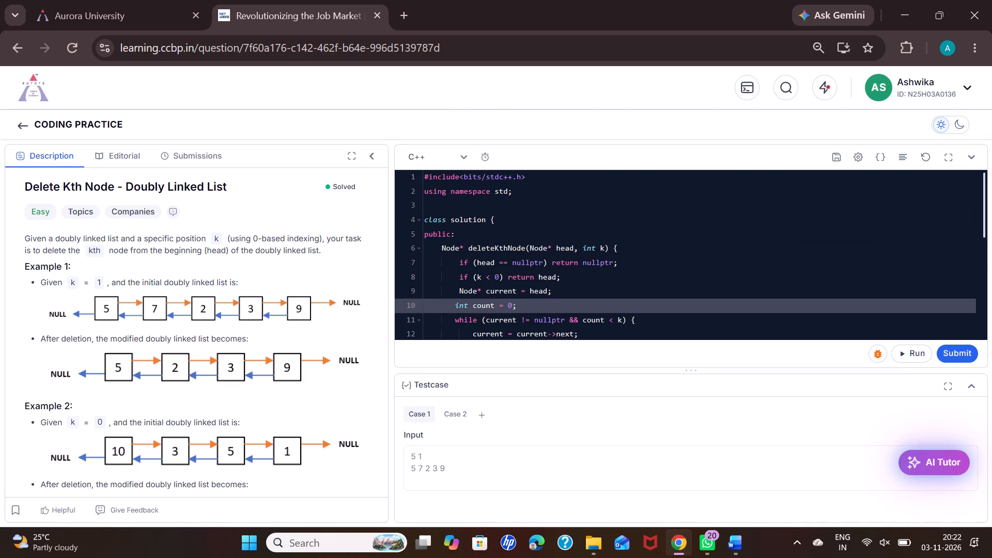
{"action": "key", "text": "ctrl+a"}
{"action": "key", "text": "ctrl+c"}
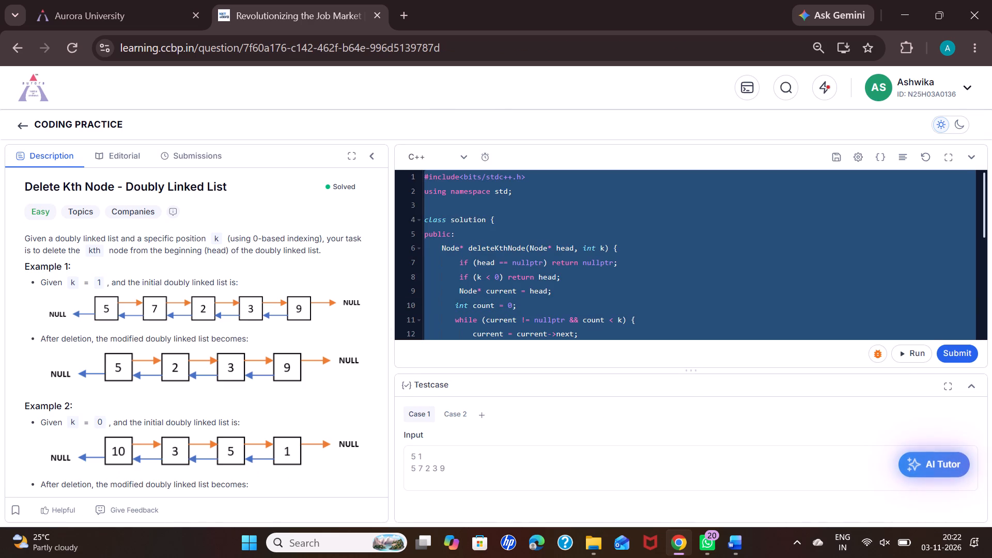
{"action": "left_click", "coordinate": [738, 540]}
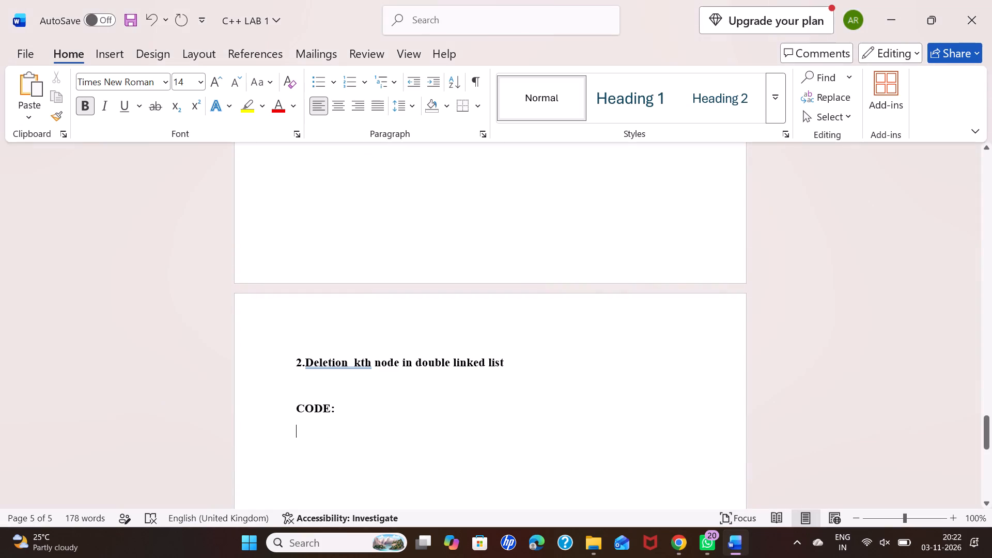
{"action": "key", "text": "ctrl+v"}
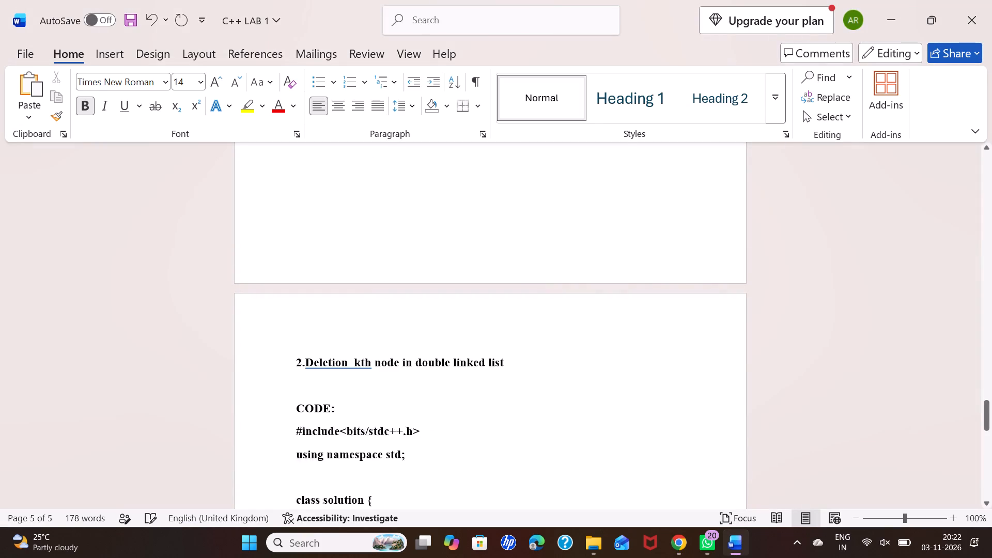
Remove the bold formatting from the whole pasted deletion code and set its font size to 12.
{"action": "scroll", "coordinate": [356, 424], "scroll_direction": "up", "scroll_amount": 1}
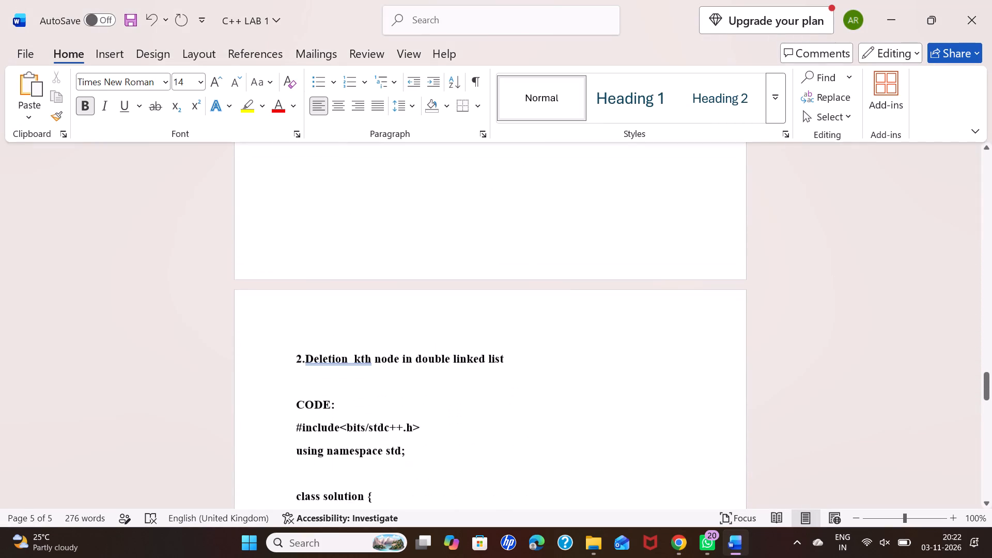
{"action": "left_click_drag", "start_coordinate": [295, 429], "coordinate": [369, 547]}
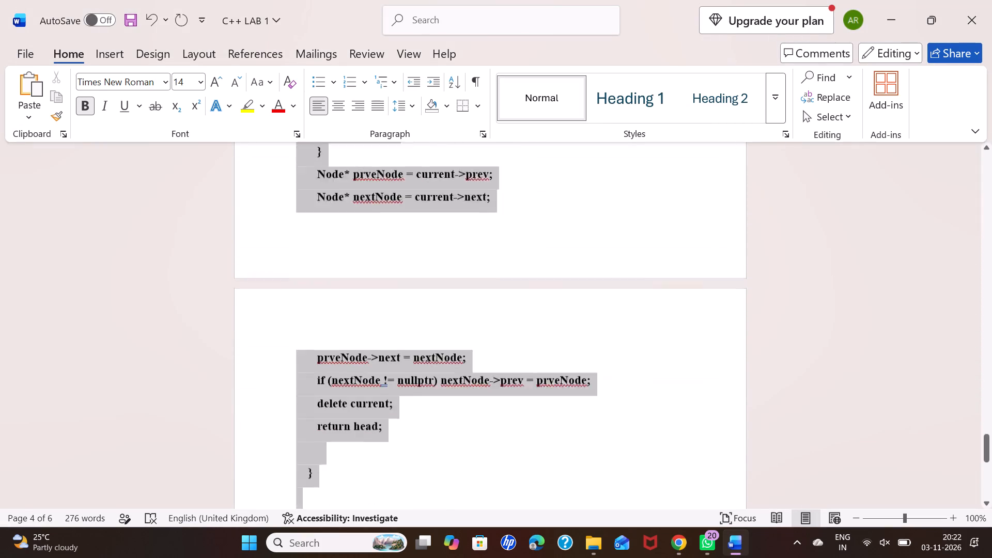
{"action": "left_click_drag", "start_coordinate": [369, 547], "coordinate": [347, 348]}
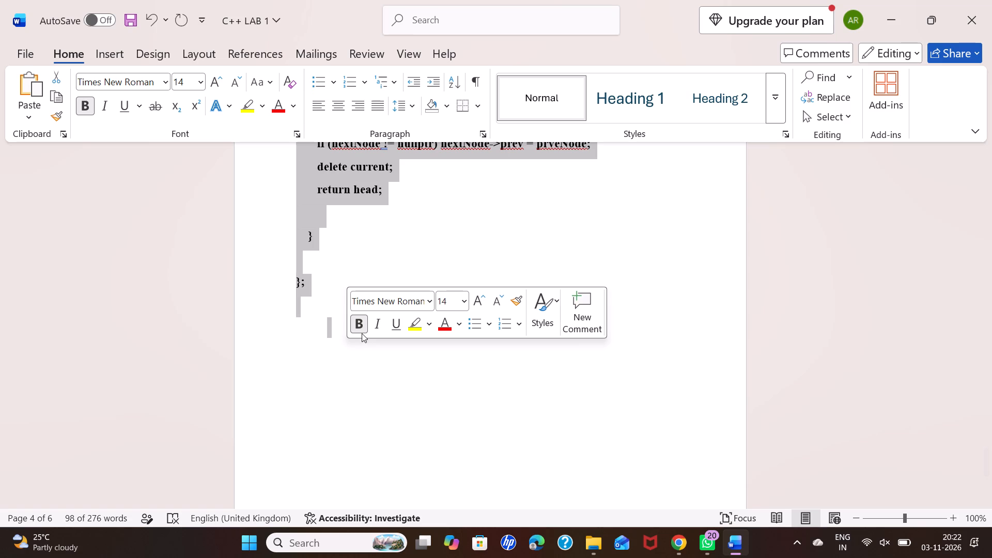
{"action": "left_click", "coordinate": [362, 333]}
{"action": "left_click", "coordinate": [363, 319]}
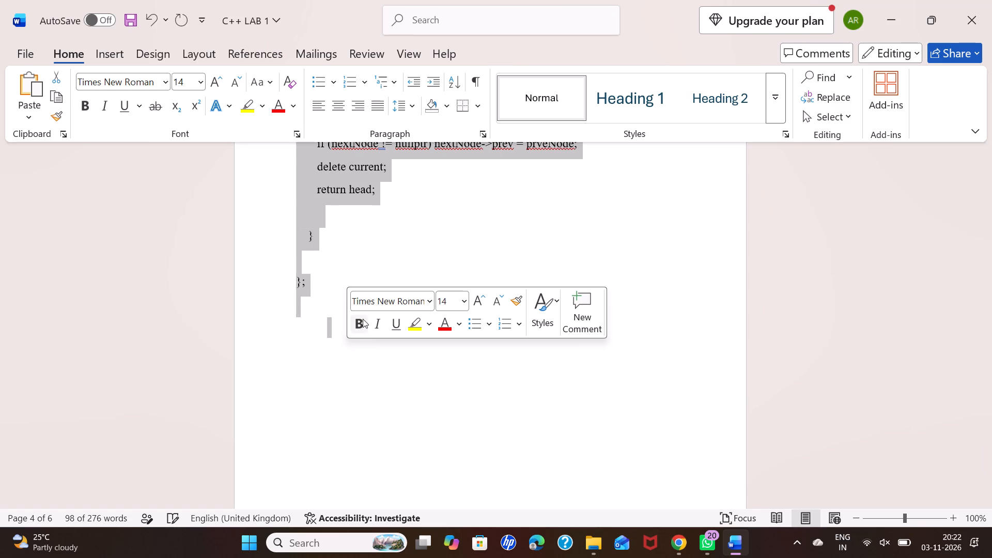
{"action": "left_click", "coordinate": [463, 305]}
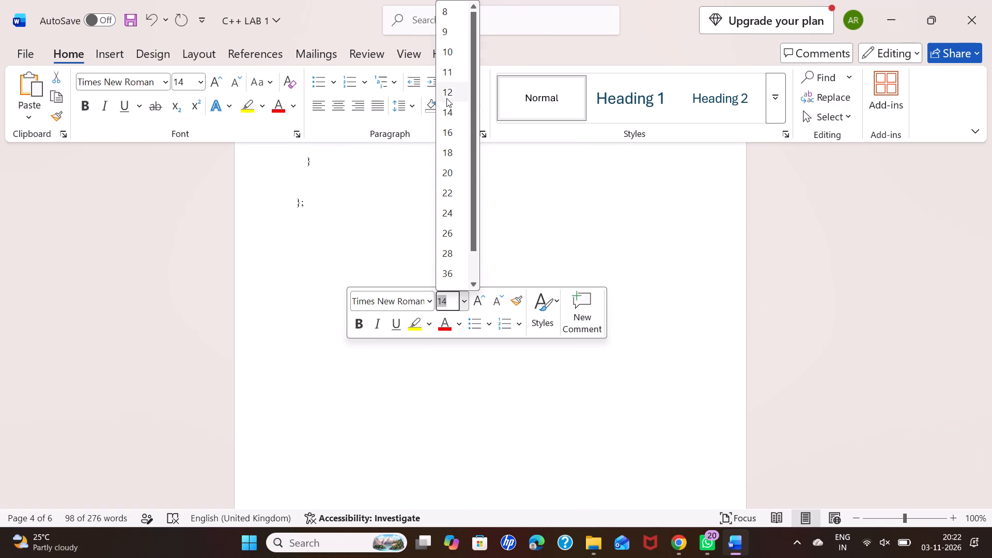
{"action": "left_click", "coordinate": [446, 97]}
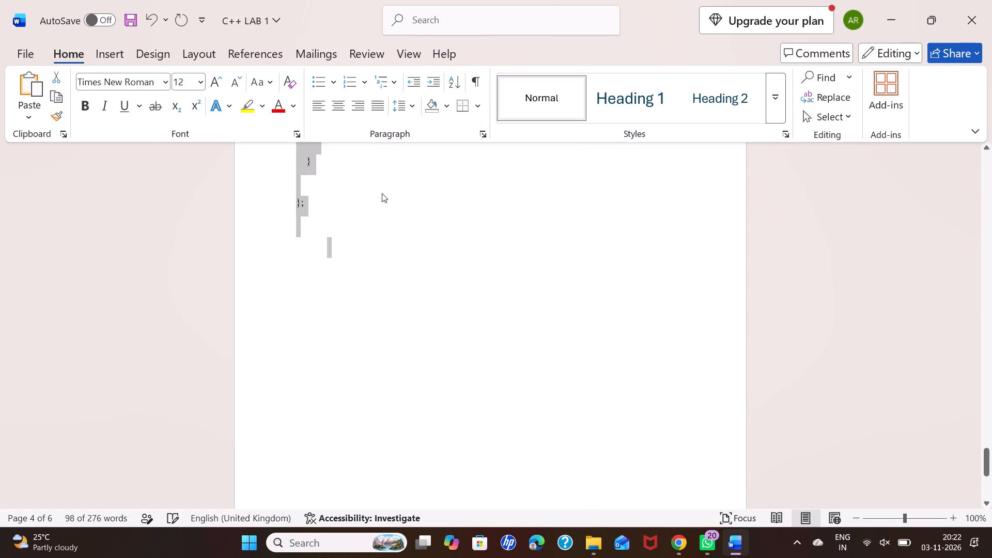
Add a bold "OUTPUT:" label below the end of the Kth-node deletion code, leaving a blank line between them.
{"action": "left_click", "coordinate": [344, 209]}
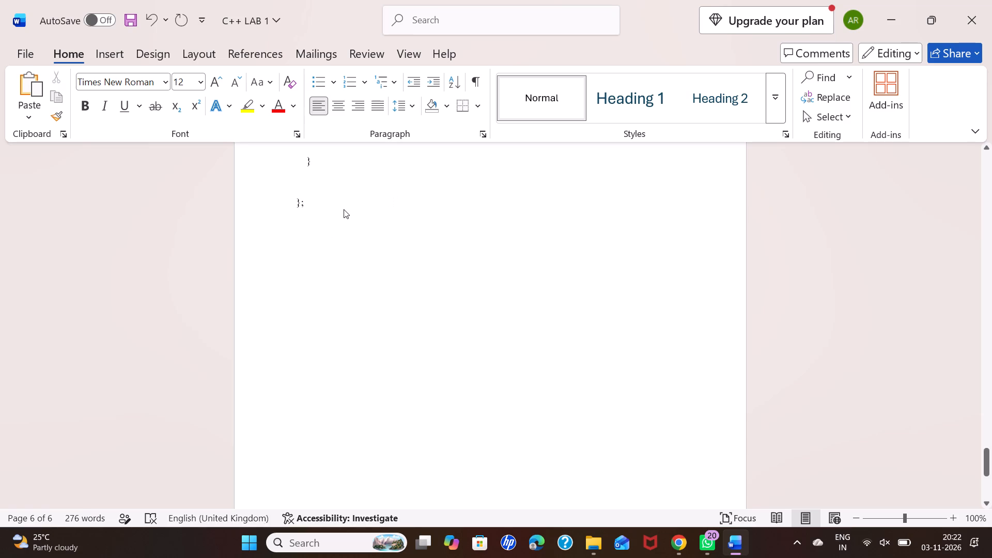
{"action": "key", "text": "Return"}
{"action": "key", "text": "Return"}
{"action": "type", "text": "OUT"}
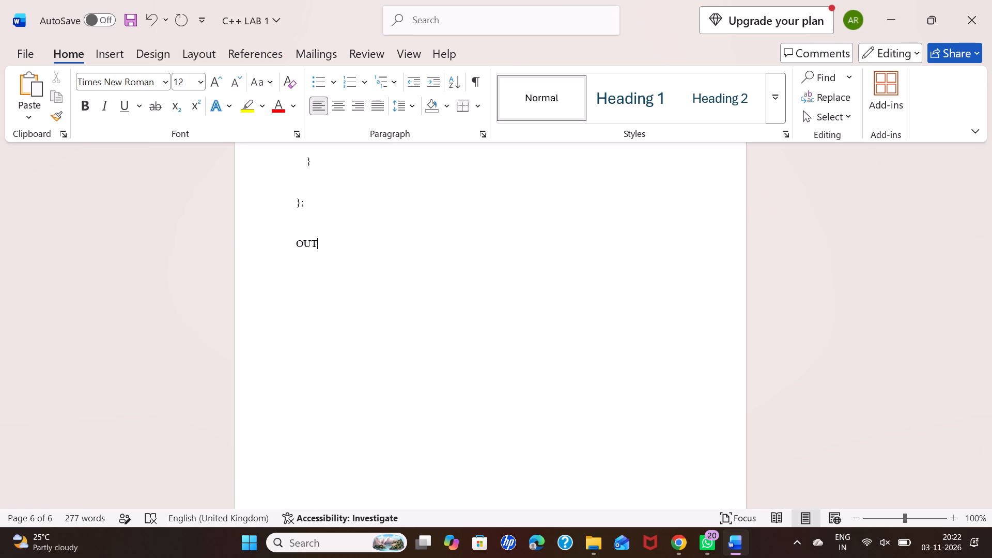
{"action": "type", "text": "PUT"}
{"action": "key", "text": "shift+colon"}
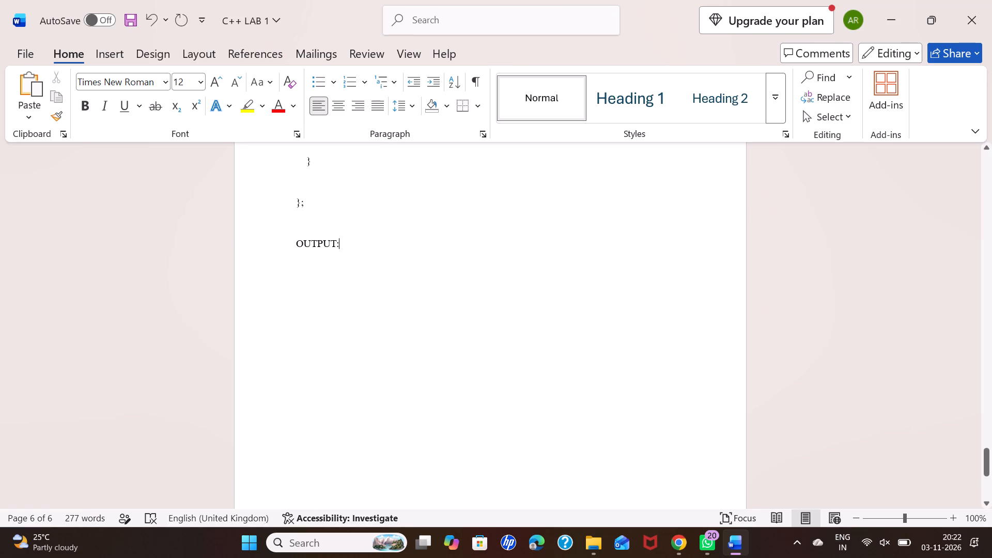
{"action": "left_click_drag", "start_coordinate": [343, 243], "coordinate": [291, 243]}
{"action": "left_click", "coordinate": [302, 218]}
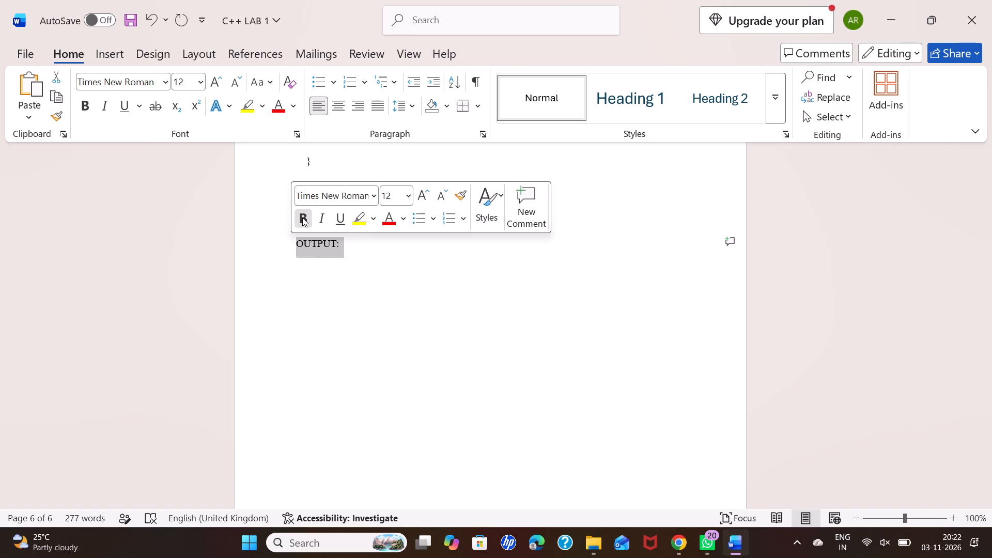
{"action": "left_click", "coordinate": [368, 251]}
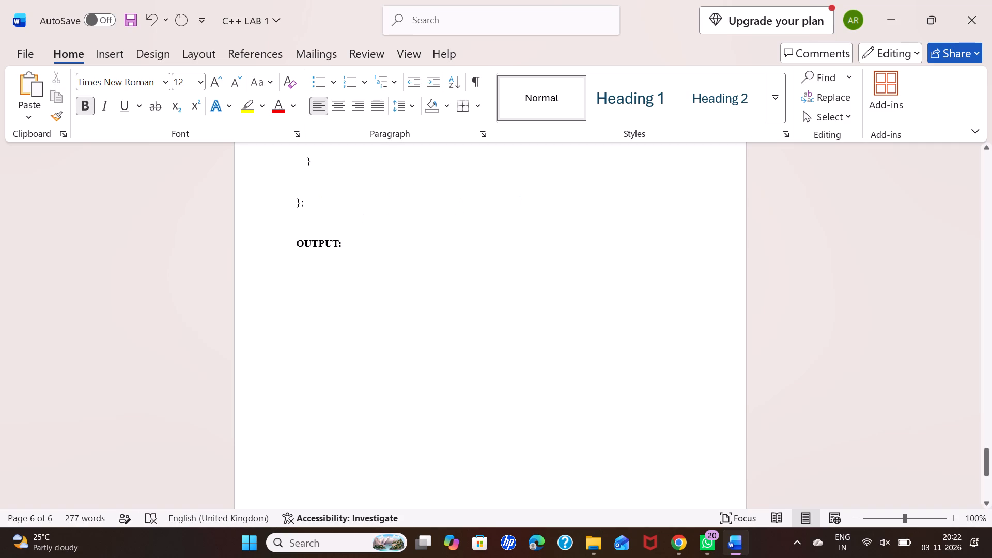
{"action": "key", "text": "Return"}
{"action": "left_click", "coordinate": [593, 539]}
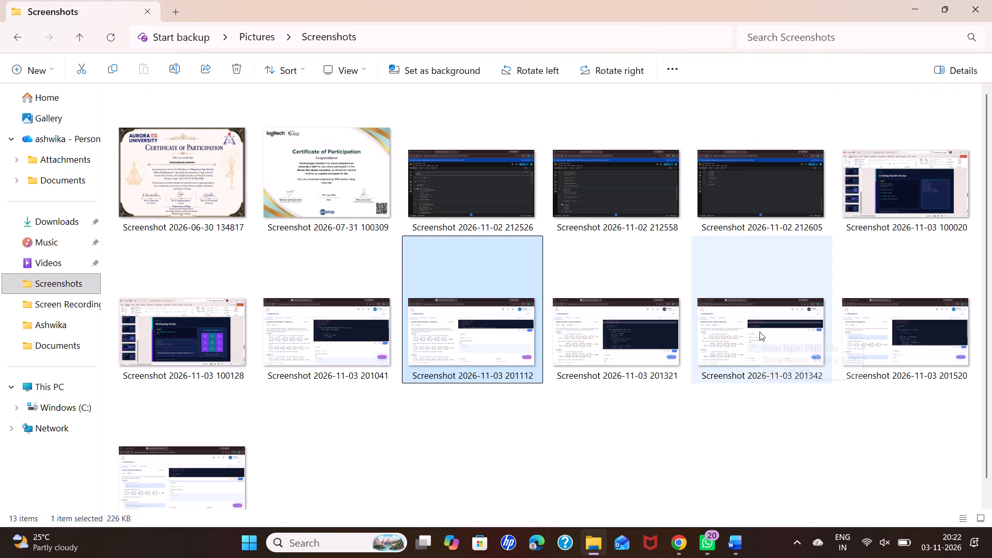
{"action": "double_click", "coordinate": [760, 332]}
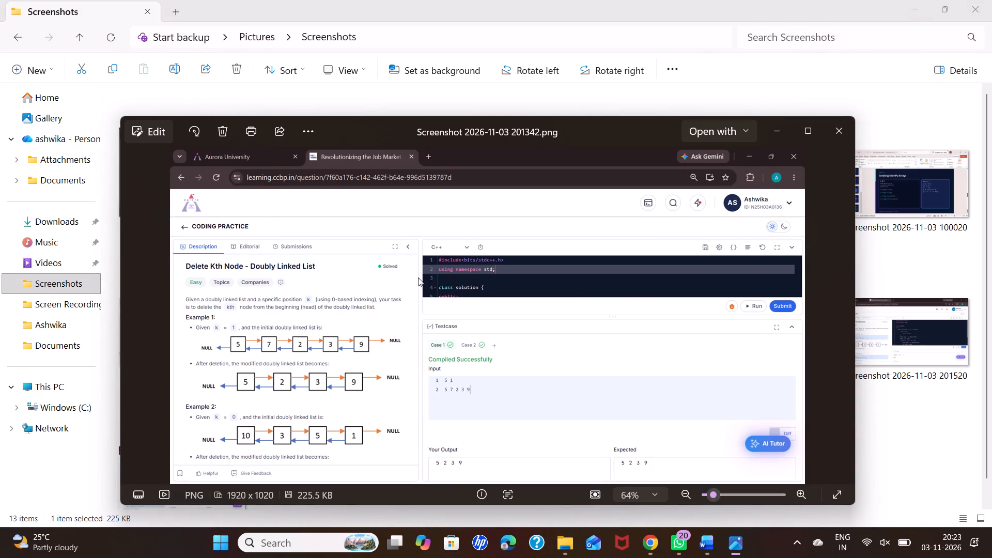
{"action": "left_click", "coordinate": [301, 130]}
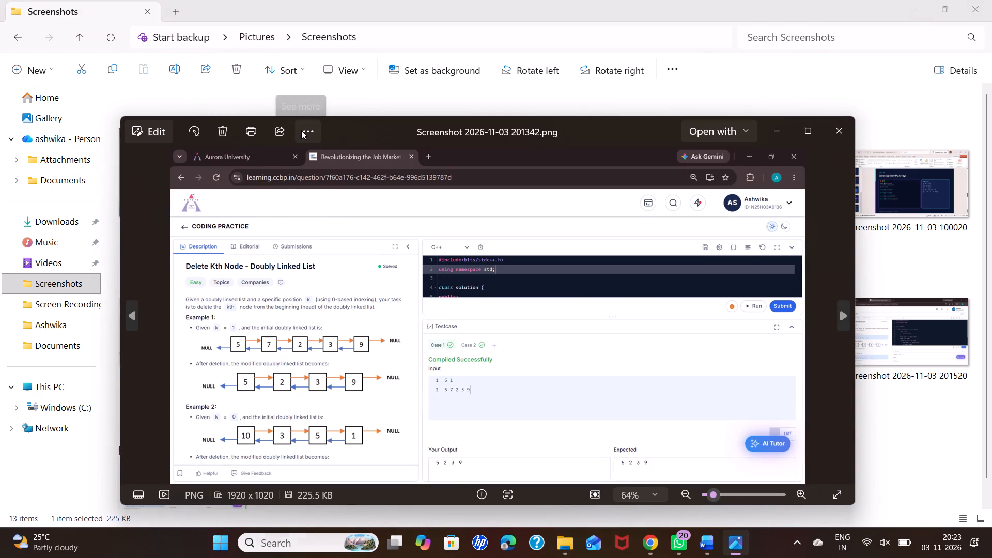
{"action": "left_click", "coordinate": [265, 190]}
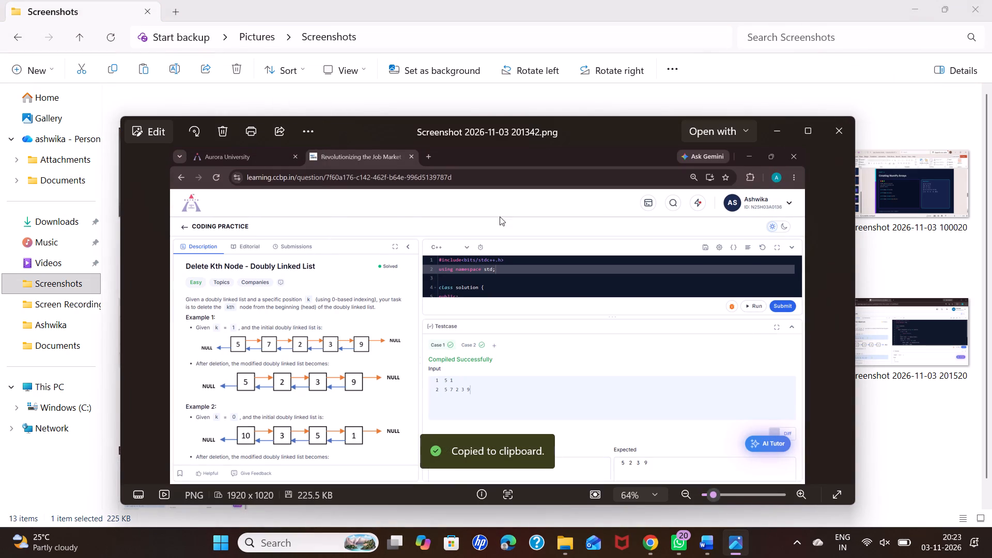
{"action": "left_click", "coordinate": [842, 133]}
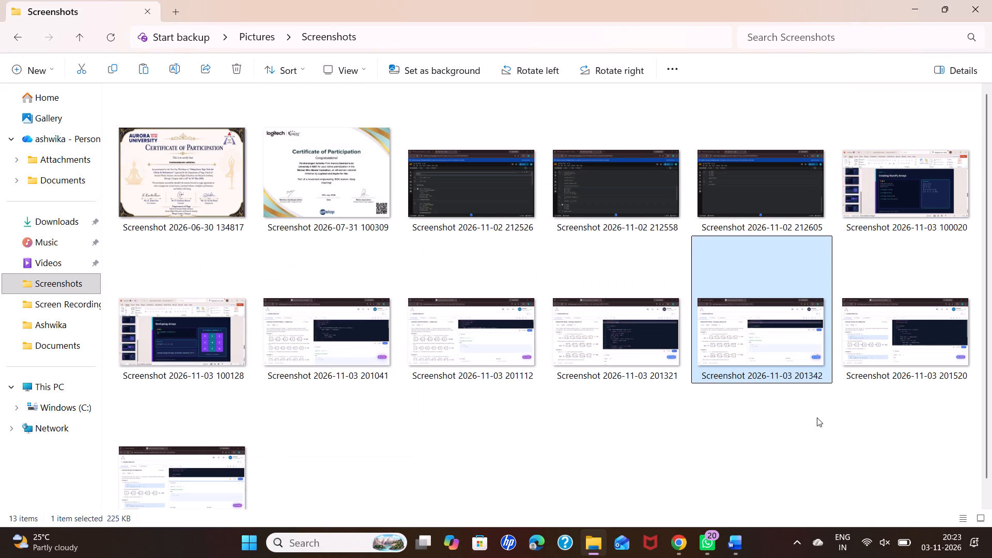
{"action": "left_click", "coordinate": [734, 537]}
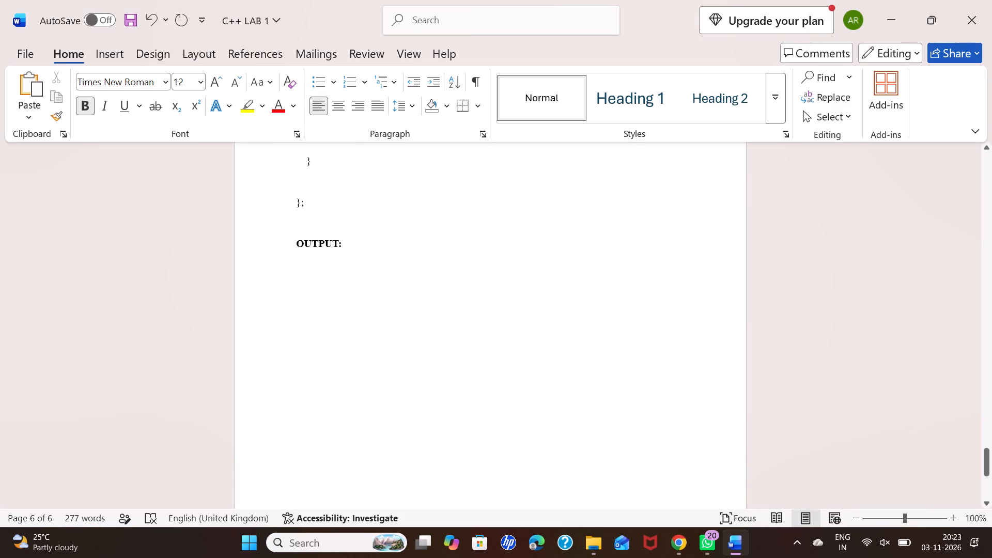
{"action": "key", "text": "ctrl+v"}
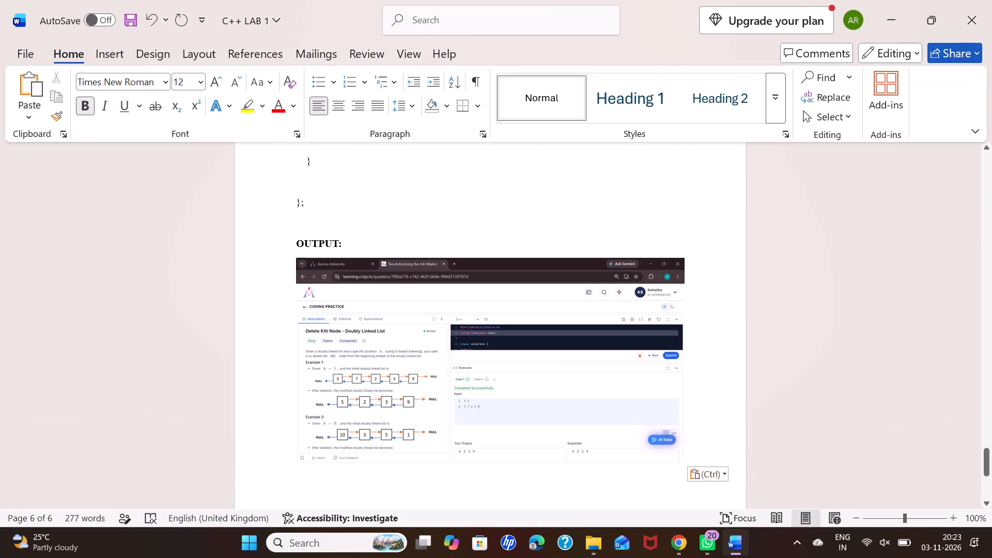
Insert blank lines after the pasted output screenshot until the document continues on a new page.
{"action": "scroll", "coordinate": [425, 279], "scroll_direction": "right", "scroll_amount": 1}
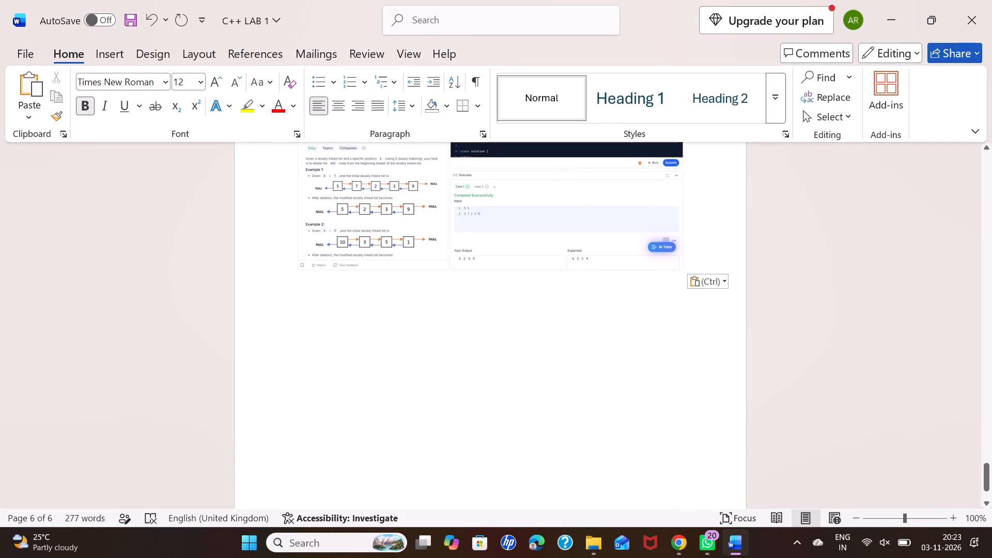
{"action": "scroll", "coordinate": [425, 279], "scroll_direction": "right", "scroll_amount": 1}
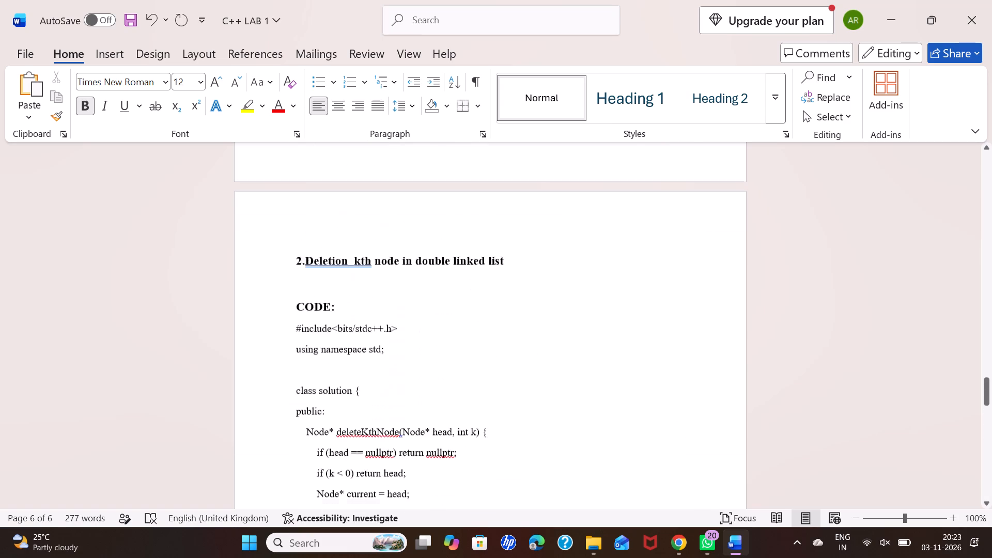
{"action": "scroll", "coordinate": [425, 279], "scroll_direction": "right", "scroll_amount": 1}
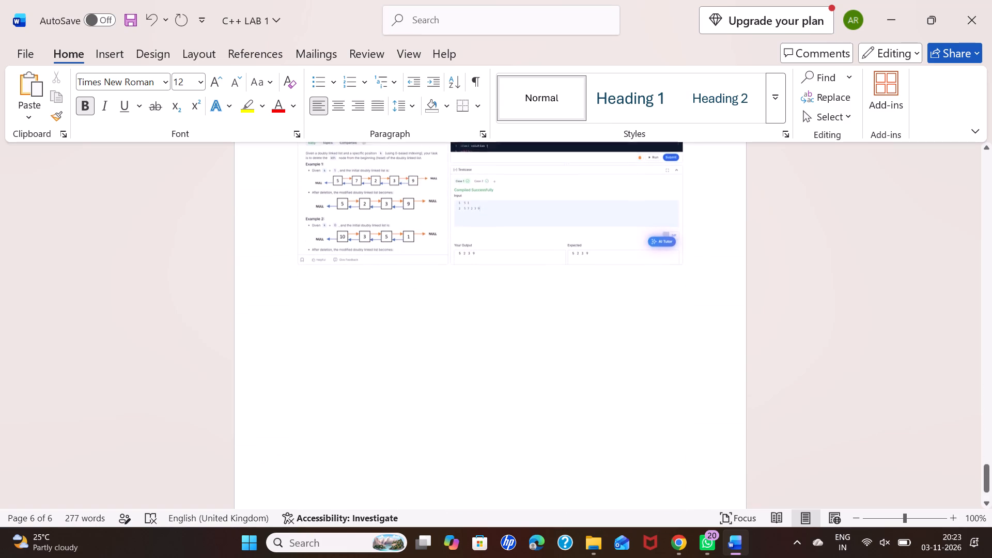
{"action": "scroll", "coordinate": [425, 279], "scroll_direction": "right", "scroll_amount": 2}
{"action": "key", "text": "Return"}
{"action": "key", "text": "Return"}
{"action": "key", "text": "Return"}
{"action": "key", "text": "Return"}
{"action": "key", "text": "Return"}
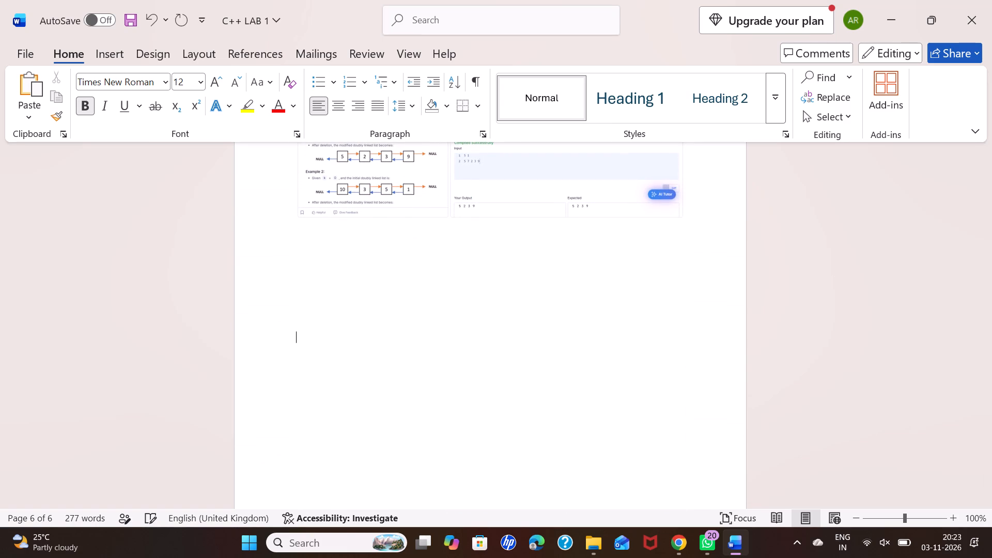
{"action": "key", "text": "Return"}
{"action": "key", "text": "Return"}
{"action": "key", "text": "Return"}
{"action": "key", "text": "Return"}
{"action": "key", "text": "Return"}
{"action": "key", "text": "Return"}
{"action": "key", "text": "Return"}
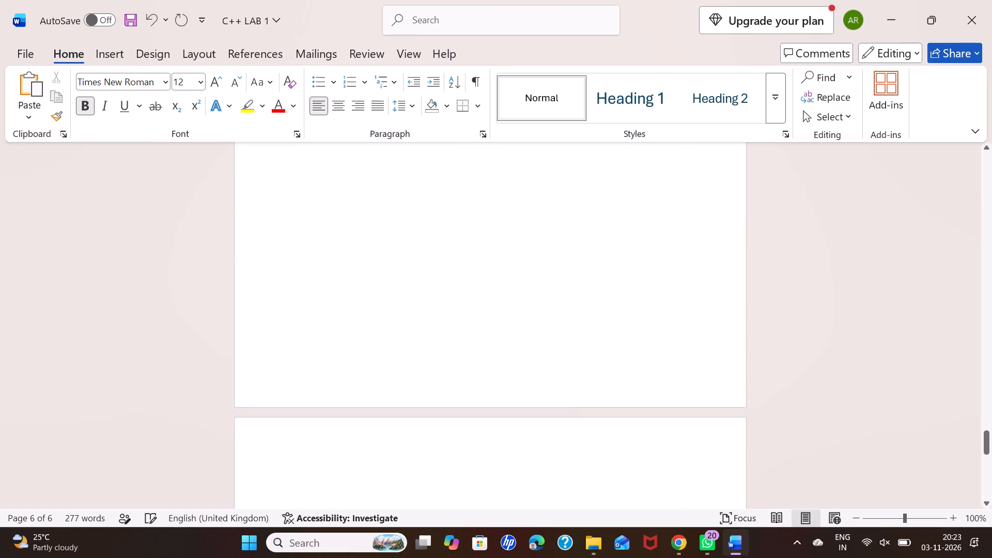
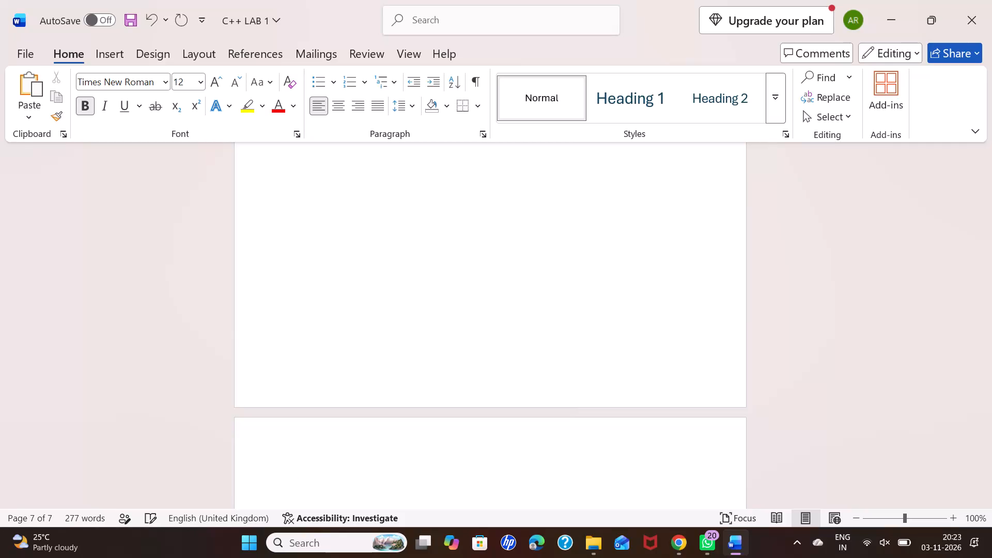
Paste the heading "convert array to linked list" on the new page and put an indented plain-text "3." before it.
{"action": "key", "text": "ctrl+v"}
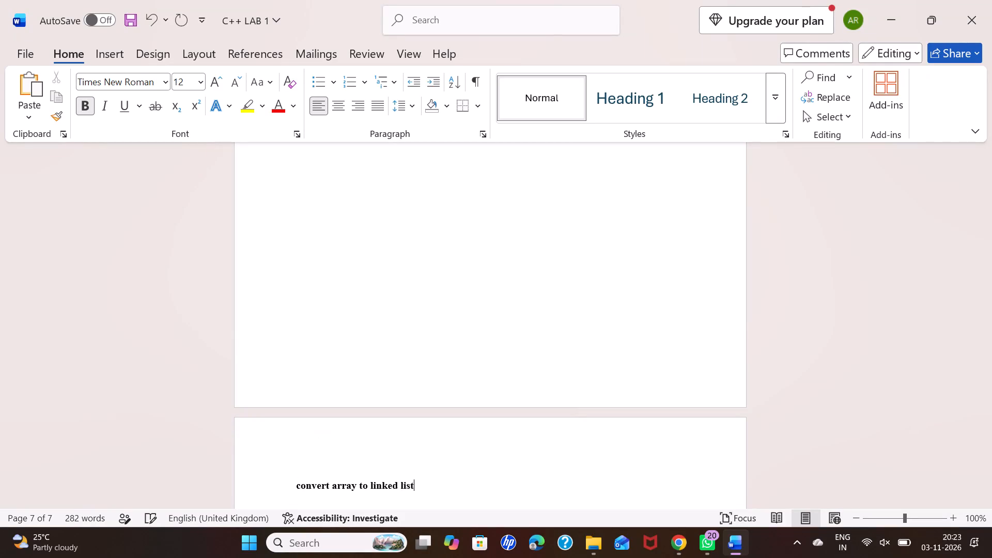
{"action": "scroll", "coordinate": [420, 486], "scroll_direction": "down", "scroll_amount": 1}
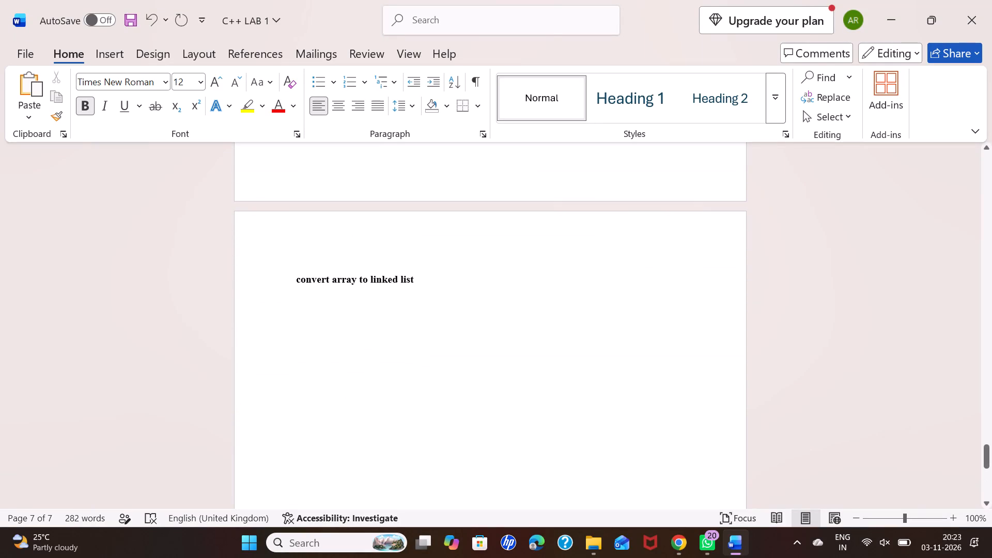
{"action": "left_click", "coordinate": [295, 278]}
{"action": "type", "text": "3."}
{"action": "key", "text": "space"}
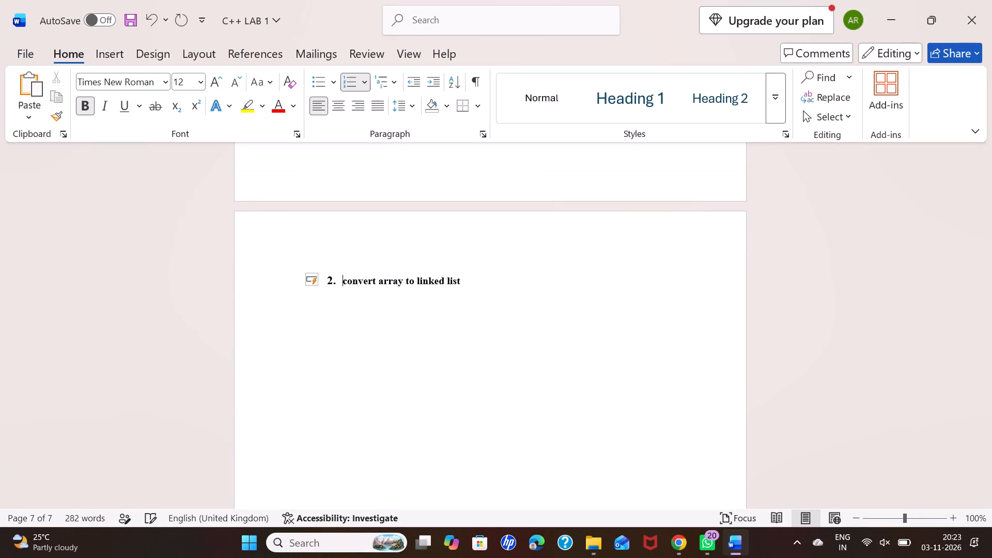
{"action": "key", "text": "BackSpace"}
{"action": "key", "text": "BackSpace"}
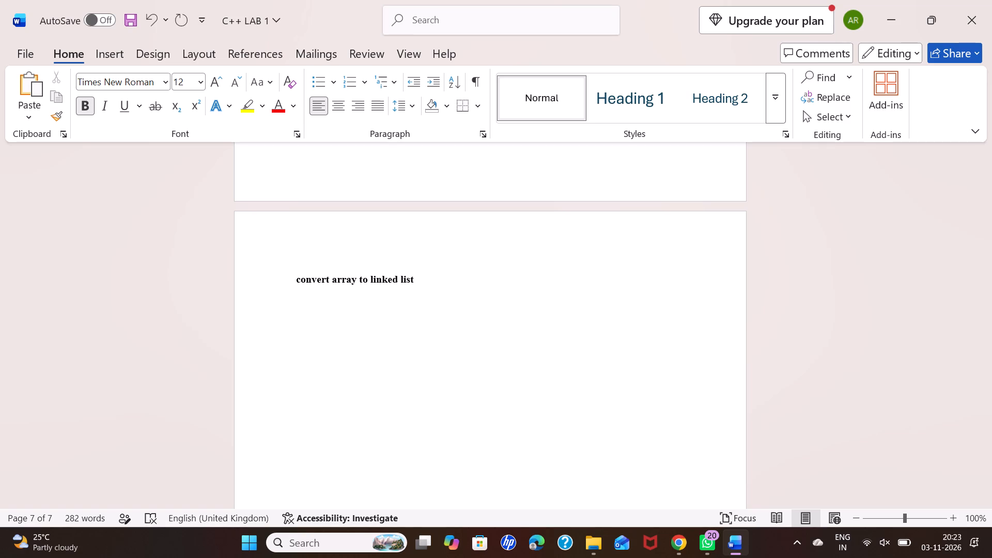
{"action": "key", "text": "space"}
{"action": "key", "text": "space"}
{"action": "key", "text": "space"}
{"action": "key", "text": "space"}
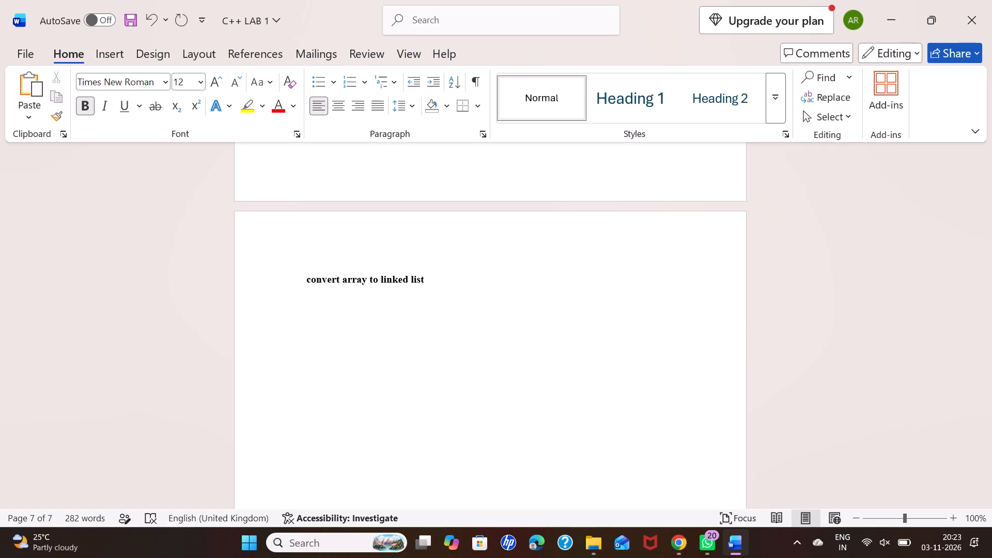
{"action": "type", "text": "3."}
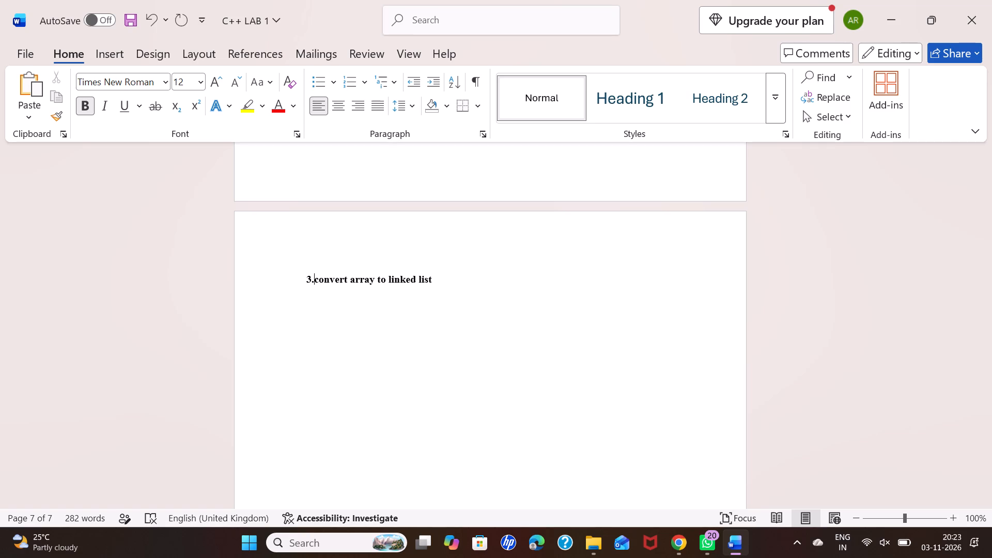
Set the font size of the "3.convert array to linked list" heading to 14.
{"action": "left_click_drag", "start_coordinate": [450, 283], "coordinate": [298, 263]}
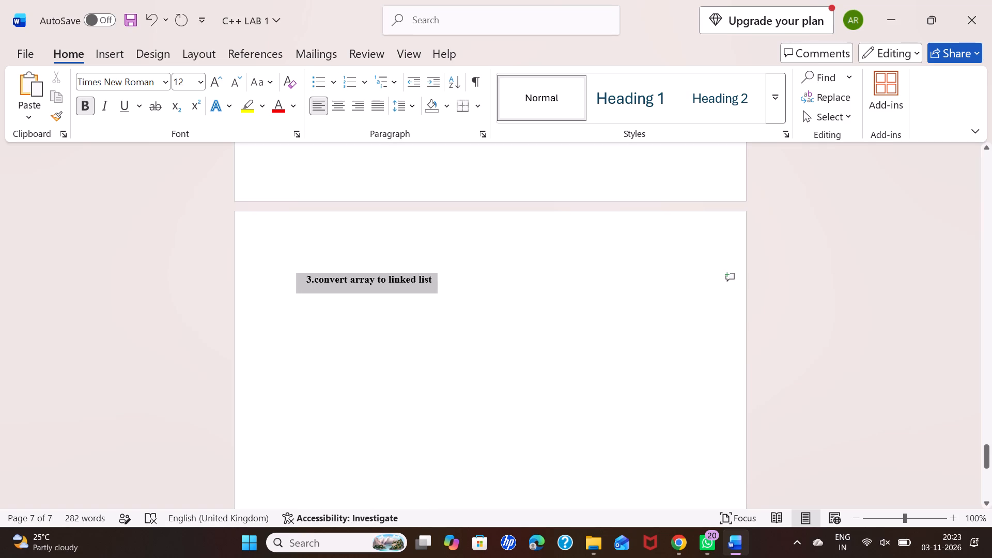
{"action": "left_click_drag", "start_coordinate": [298, 263], "coordinate": [298, 263]}
{"action": "left_click", "coordinate": [412, 216]}
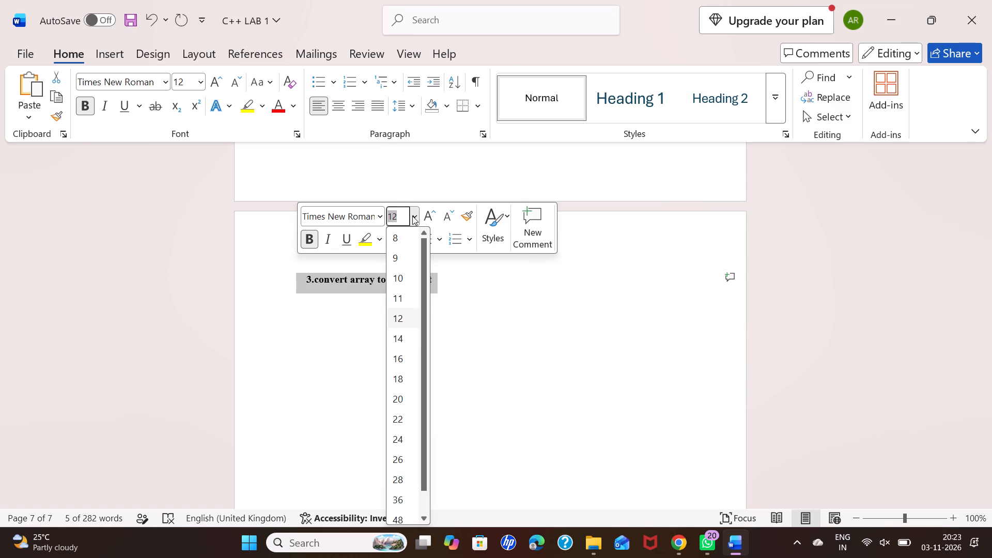
{"action": "left_click", "coordinate": [400, 344]}
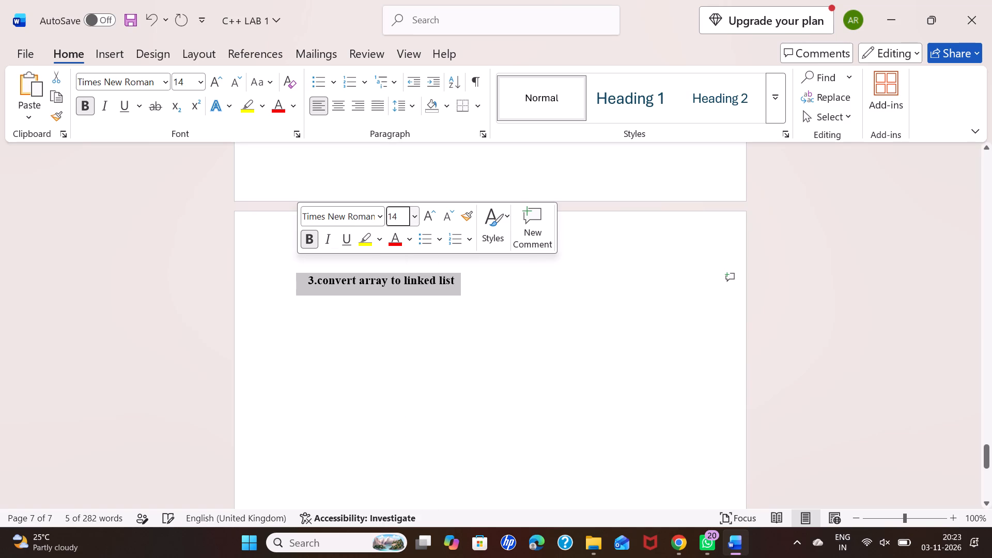
Add a bold "CODE:" label below the third problem's heading, leaving a blank line between them.
{"action": "left_click", "coordinate": [489, 287]}
{"action": "key", "text": "Return"}
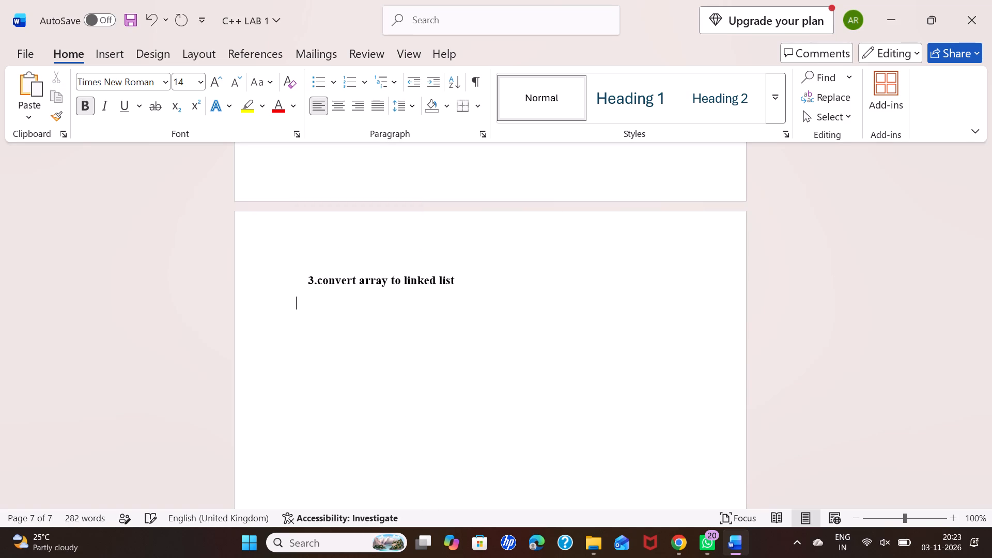
{"action": "type", "text": "CODE"}
{"action": "key", "text": "shift+colon"}
{"action": "key", "text": "Return"}
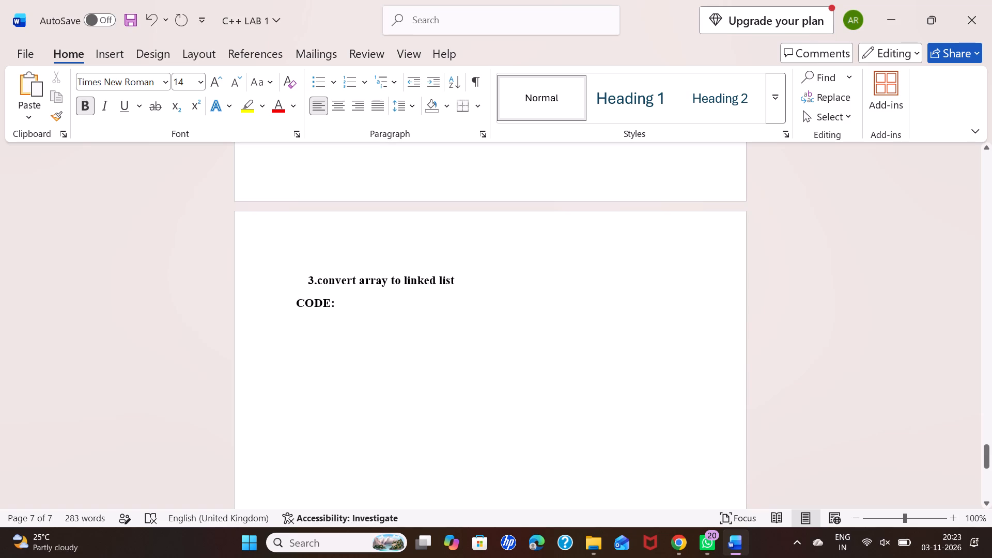
{"action": "left_click", "coordinate": [476, 285]}
{"action": "key", "text": "Return"}
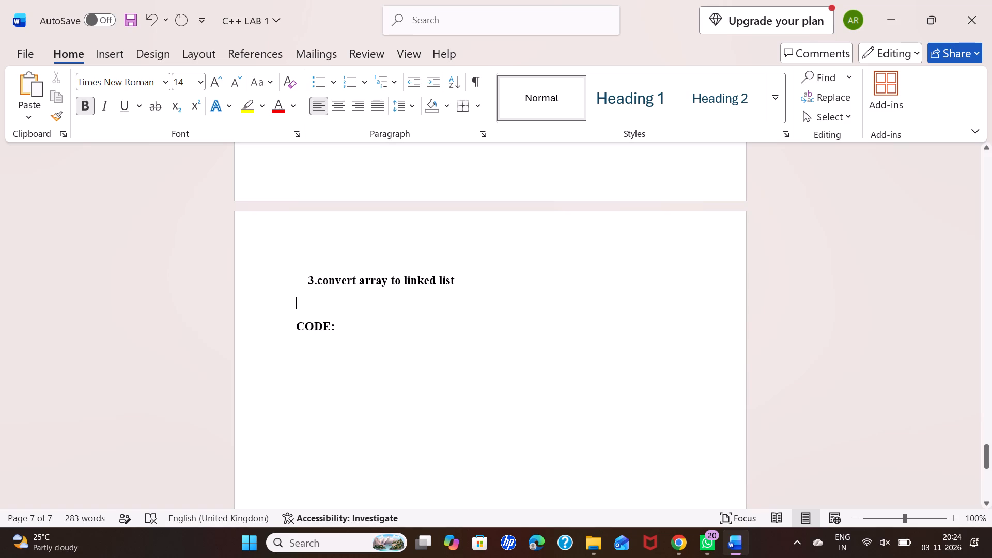
Switch to Chrome and open the Convert Array To Linked List problem from Module II's first Coding Practice after Introduction to Linked List.
{"action": "left_click", "coordinate": [675, 542]}
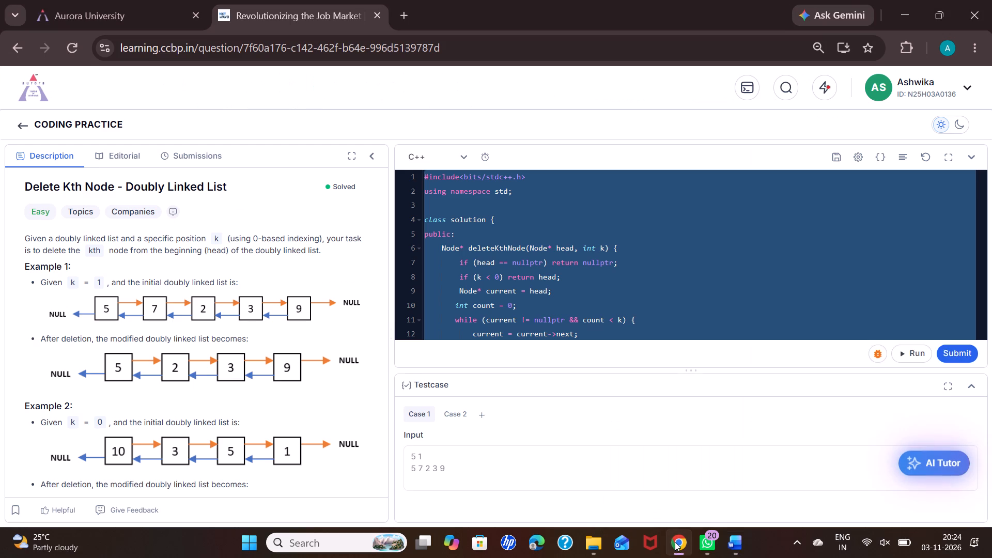
{"action": "left_click", "coordinate": [24, 121]}
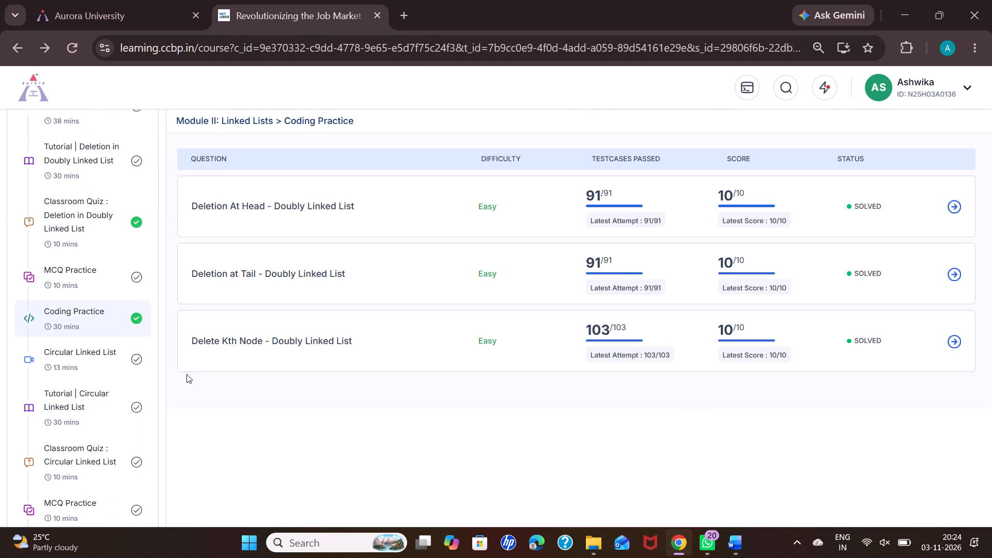
{"action": "scroll", "coordinate": [70, 239], "scroll_direction": "up", "scroll_amount": 17}
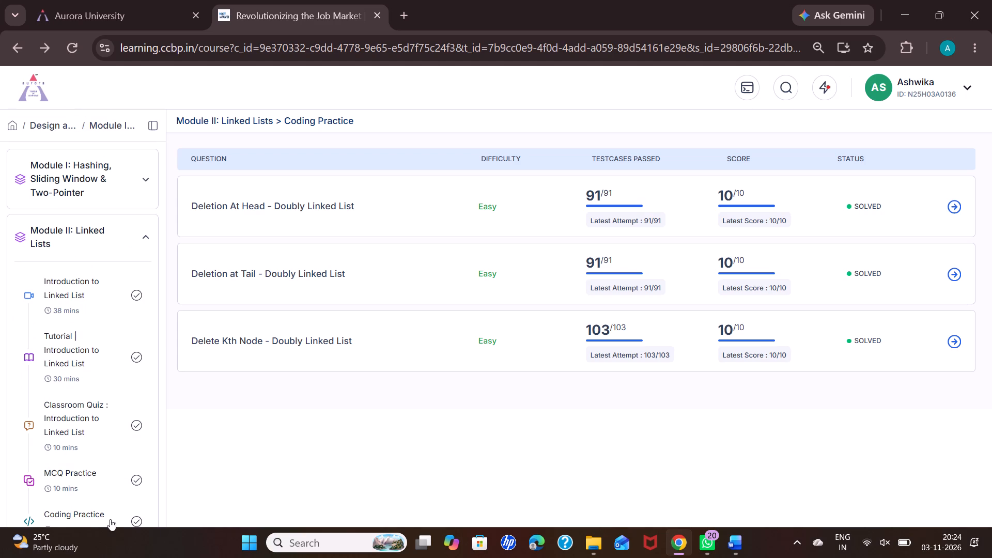
{"action": "left_click", "coordinate": [110, 519]}
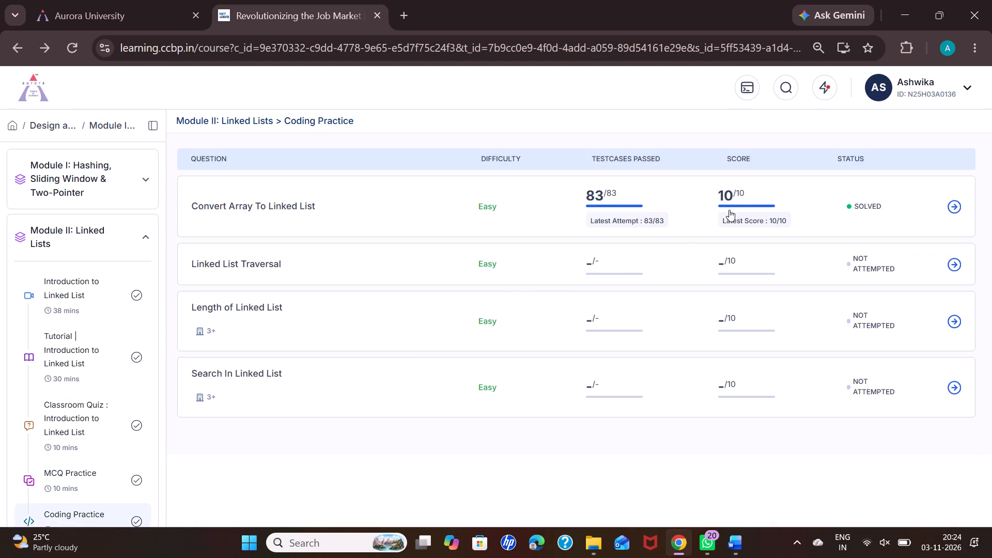
{"action": "left_click", "coordinate": [781, 206]}
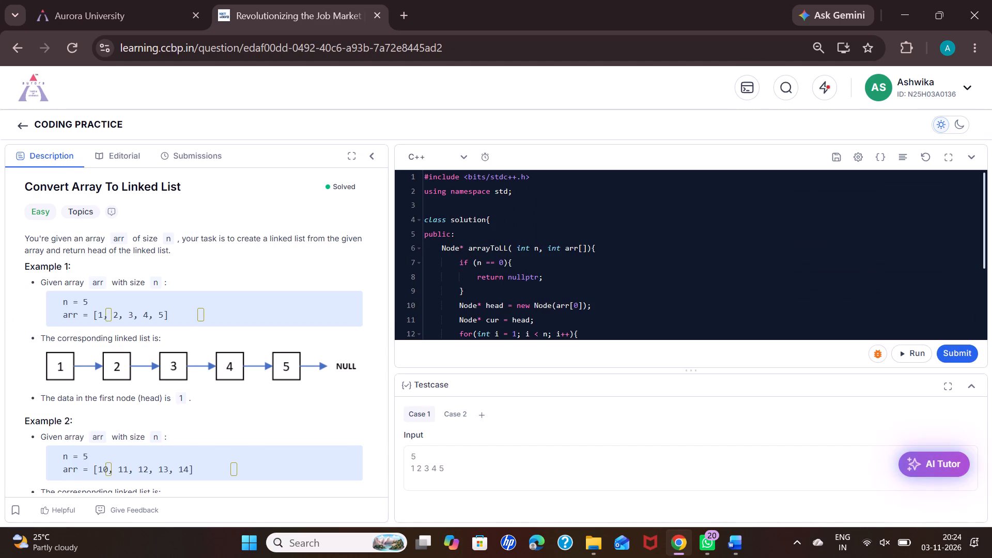
Copy the whole C++ solution of Convert Array To Linked List and paste it on a new line under "CODE:" in the Word document.
{"action": "left_click", "coordinate": [672, 265]}
{"action": "key", "text": "ctrl+a"}
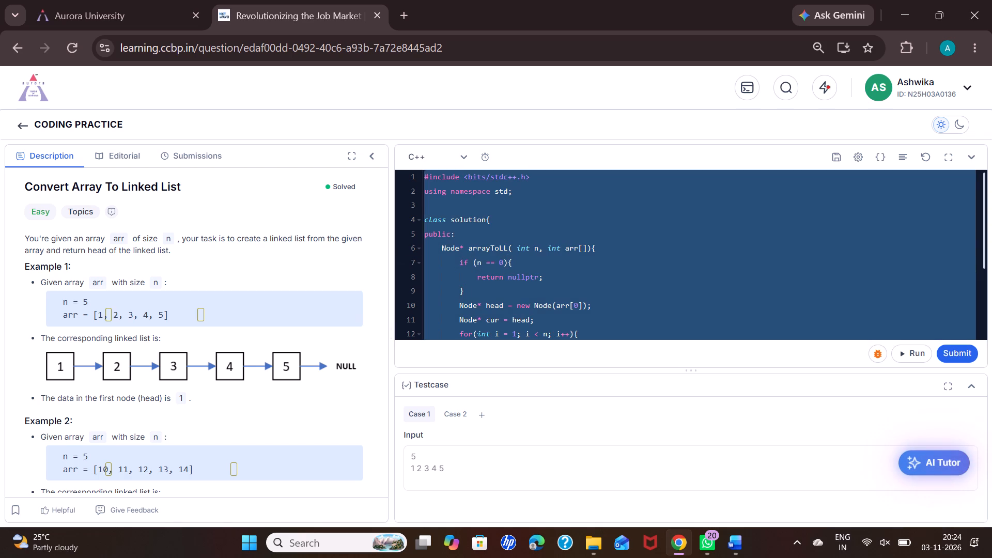
{"action": "key", "text": "ctrl+c"}
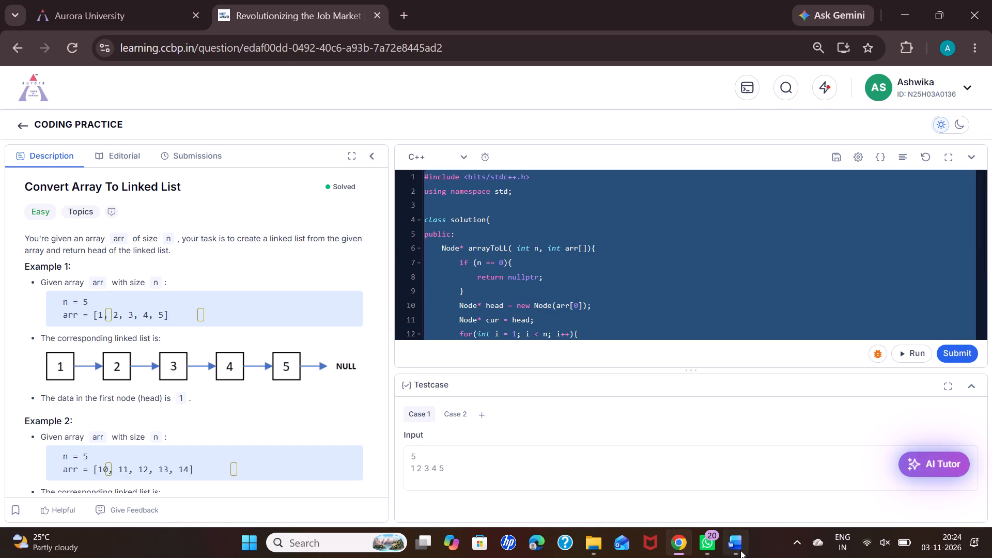
{"action": "left_click", "coordinate": [740, 550]}
{"action": "left_click", "coordinate": [379, 332]}
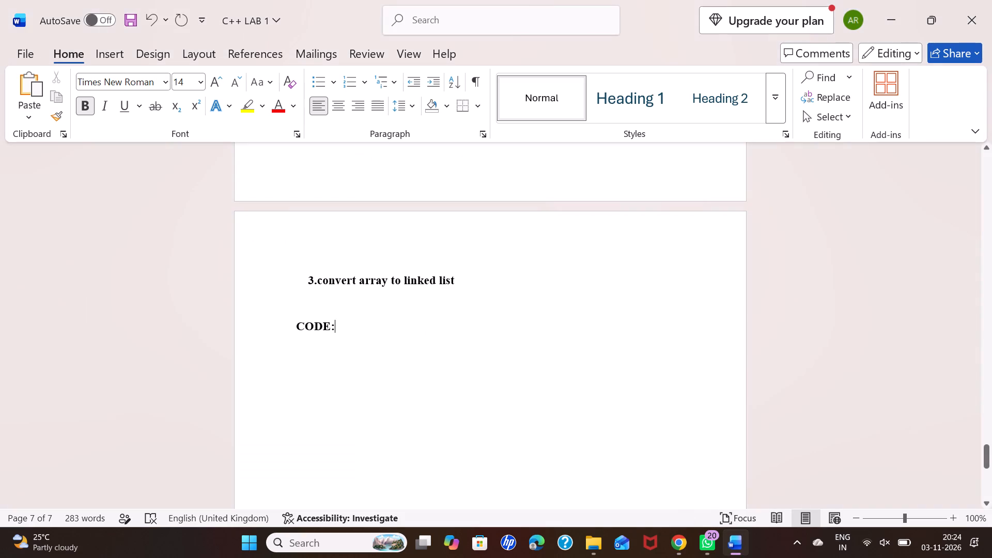
{"action": "key", "text": "Return"}
{"action": "key", "text": "ctrl+v"}
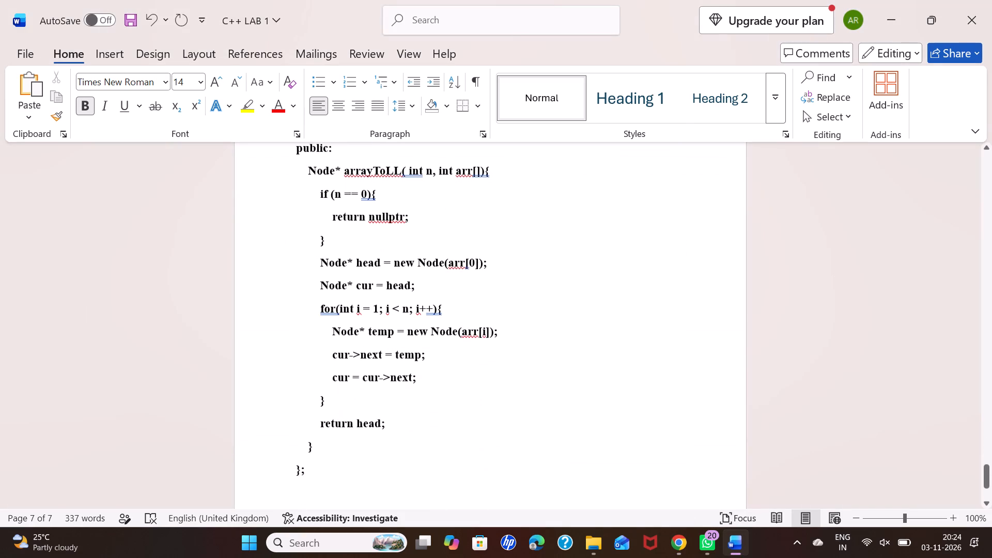
Remove the bold formatting from the whole pasted array-to-linked-list code and set its font size to 12.
{"action": "left_click_drag", "start_coordinate": [315, 448], "coordinate": [327, 276]}
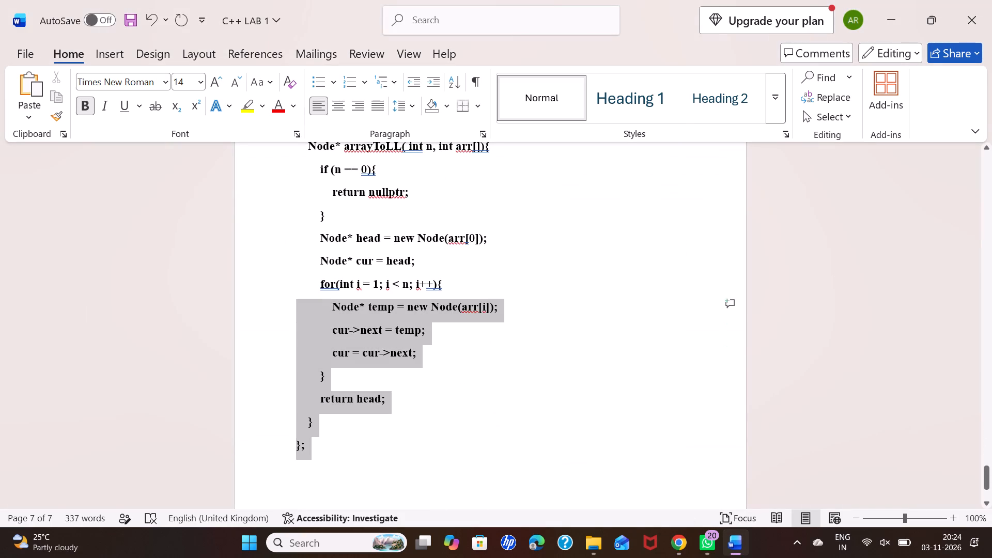
{"action": "left_click_drag", "start_coordinate": [327, 276], "coordinate": [293, 146]}
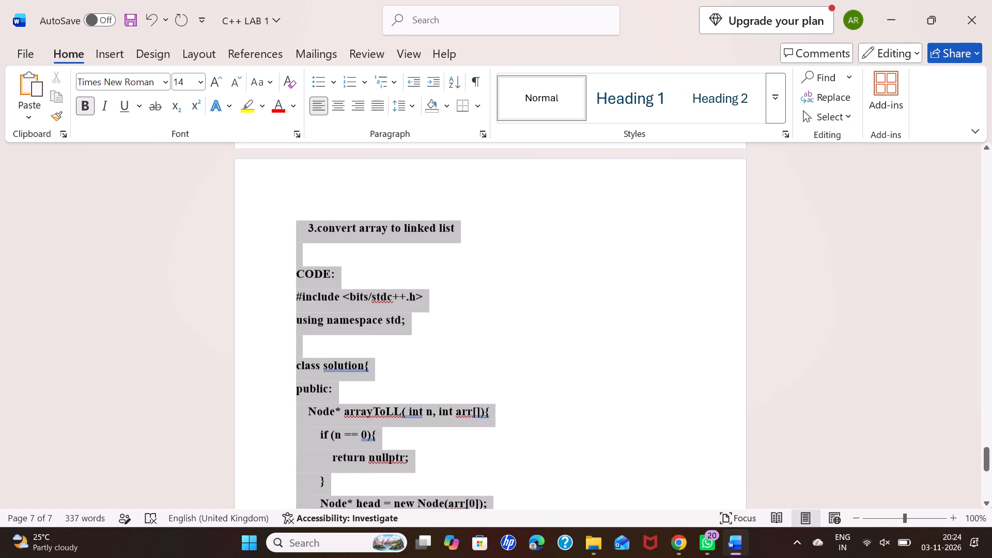
{"action": "left_click_drag", "start_coordinate": [293, 146], "coordinate": [341, 313]}
{"action": "left_click", "coordinate": [353, 288]}
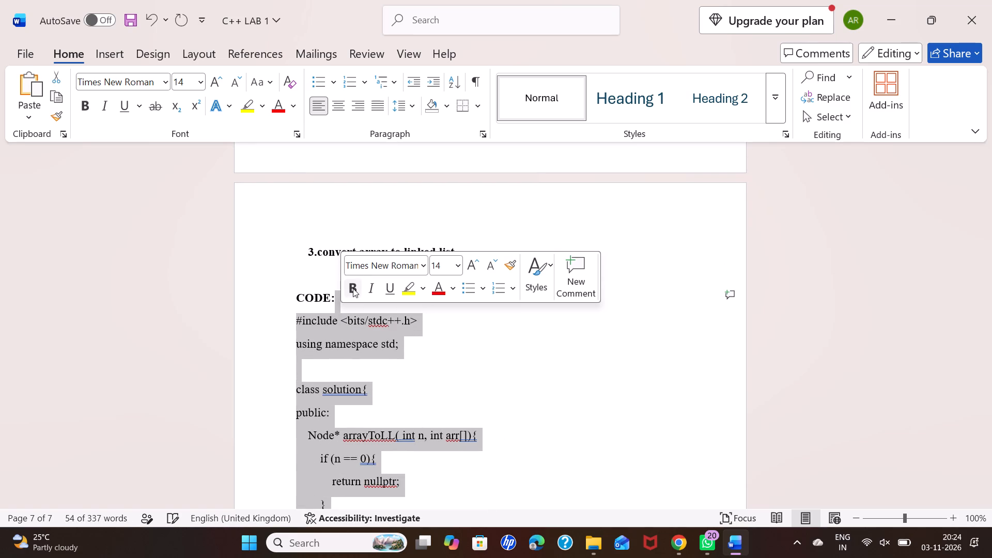
{"action": "left_click", "coordinate": [460, 268]}
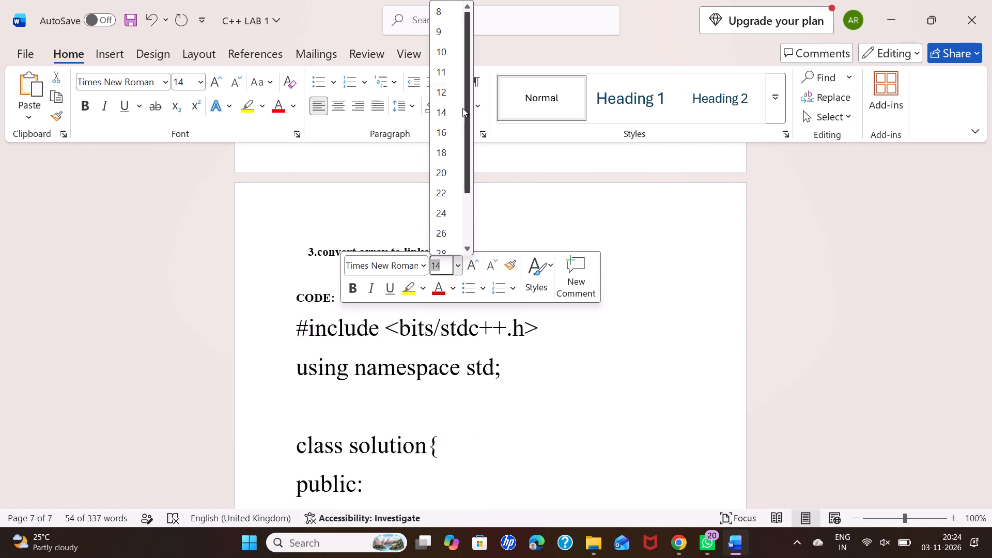
{"action": "left_click", "coordinate": [448, 89]}
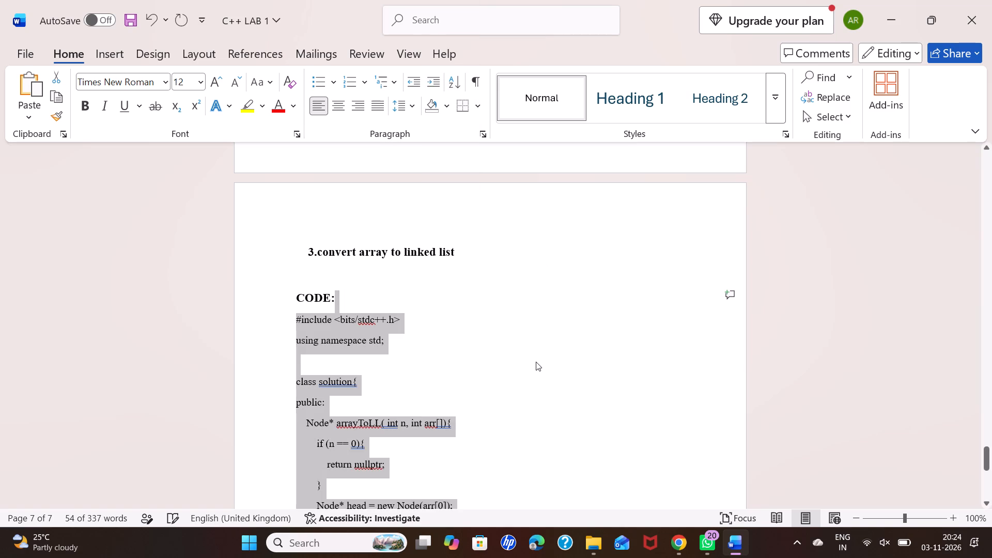
{"action": "left_click", "coordinate": [536, 362]}
Add a bold "OUTPUT:" label directly below the end of the array-to-linked-list code, followed by a new empty line.
{"action": "scroll", "coordinate": [536, 362], "scroll_direction": "down", "scroll_amount": 2}
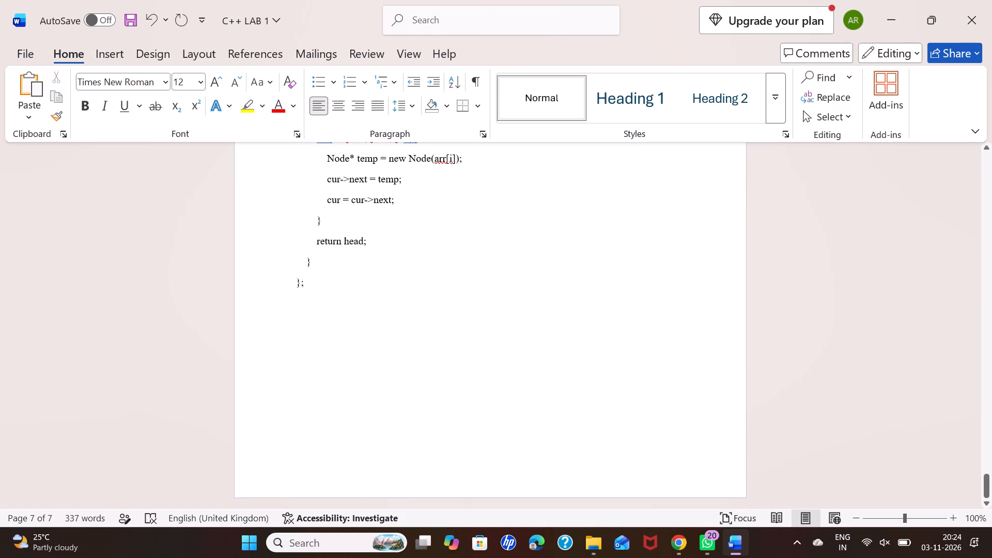
{"action": "left_click", "coordinate": [348, 280]}
{"action": "key", "text": "Return"}
{"action": "type", "text": "OUT"}
{"action": "type", "text": "PUT:"}
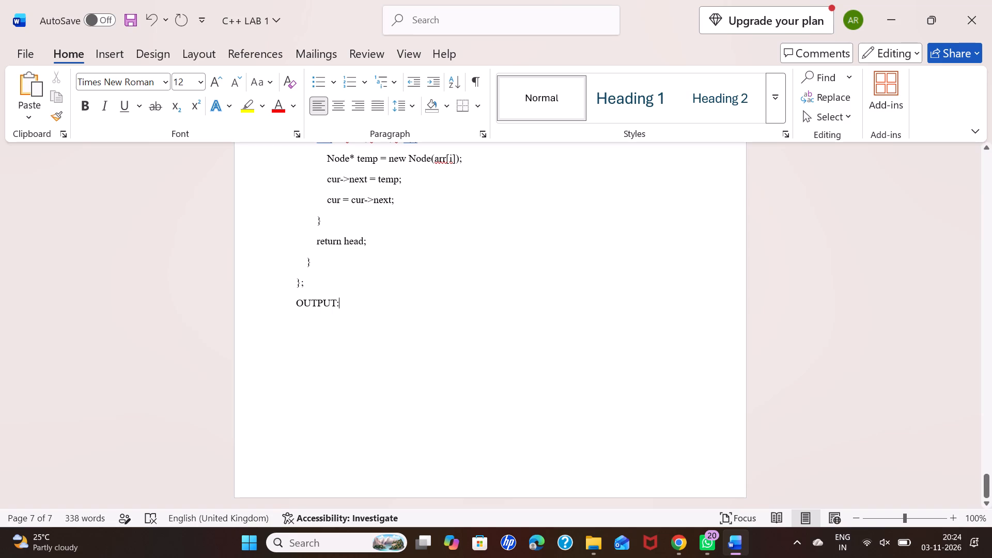
{"action": "left_click_drag", "start_coordinate": [359, 296], "coordinate": [328, 307]}
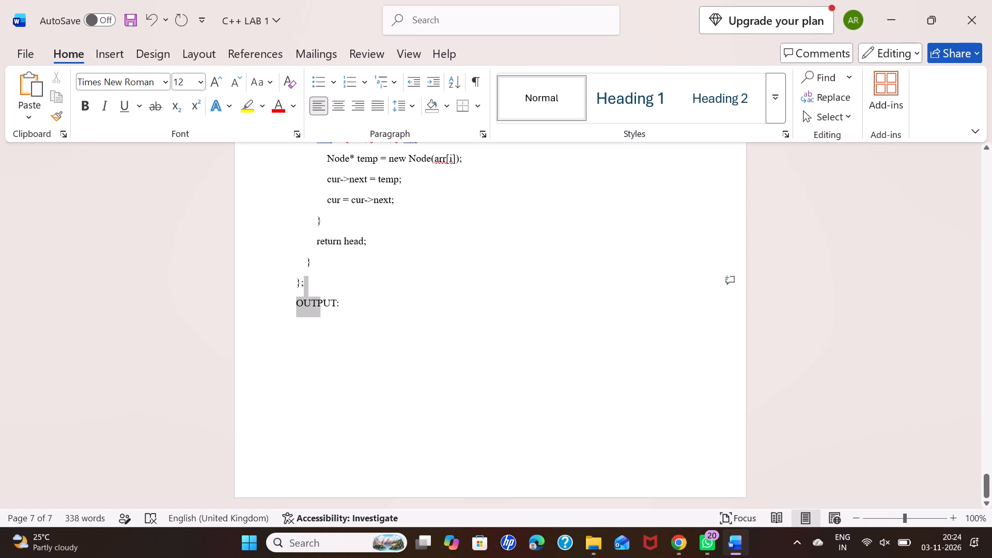
{"action": "left_click_drag", "start_coordinate": [328, 307], "coordinate": [357, 313]}
{"action": "left_click", "coordinate": [366, 289]}
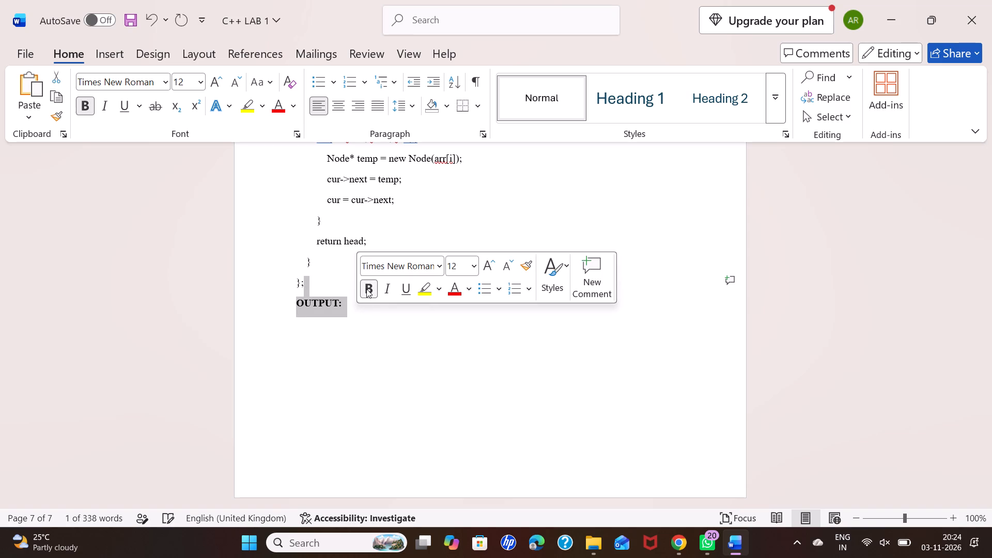
{"action": "left_click", "coordinate": [364, 315]}
{"action": "key", "text": "Return"}
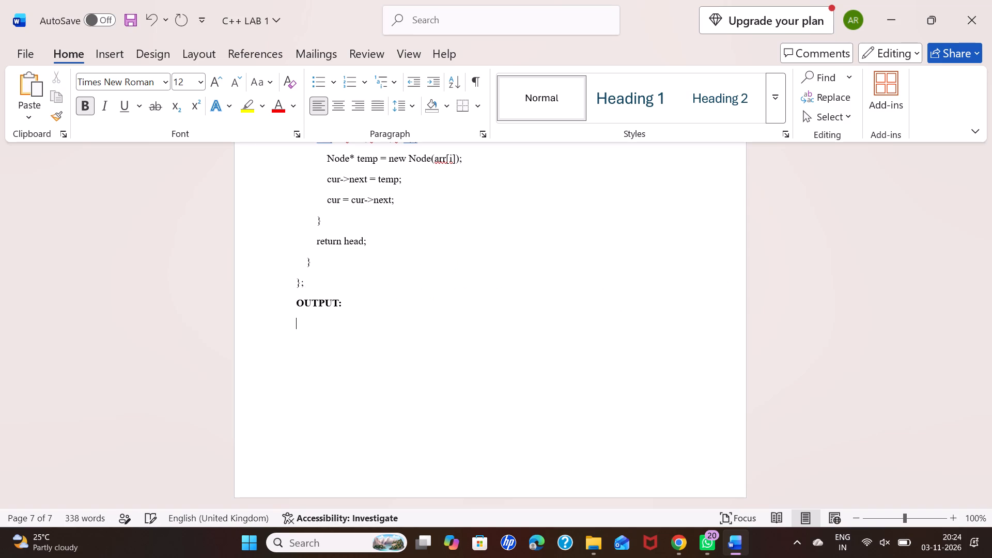
{"action": "left_click", "coordinate": [599, 550]}
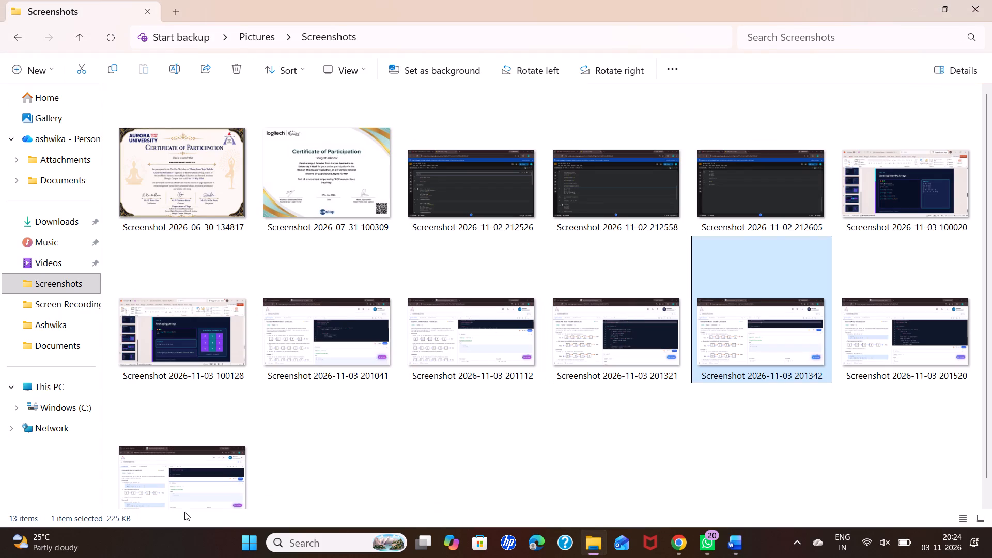
{"action": "double_click", "coordinate": [188, 489]}
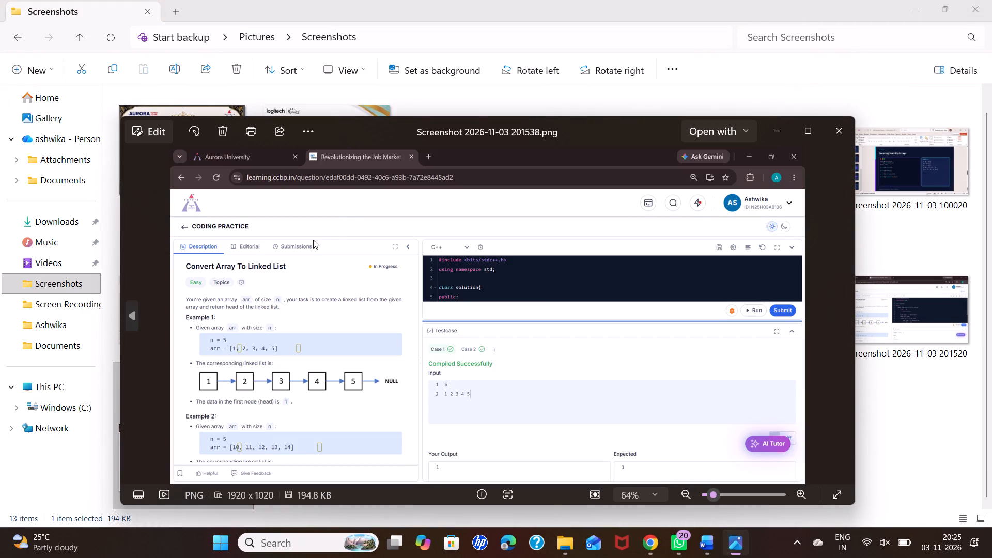
{"action": "left_click", "coordinate": [307, 133]}
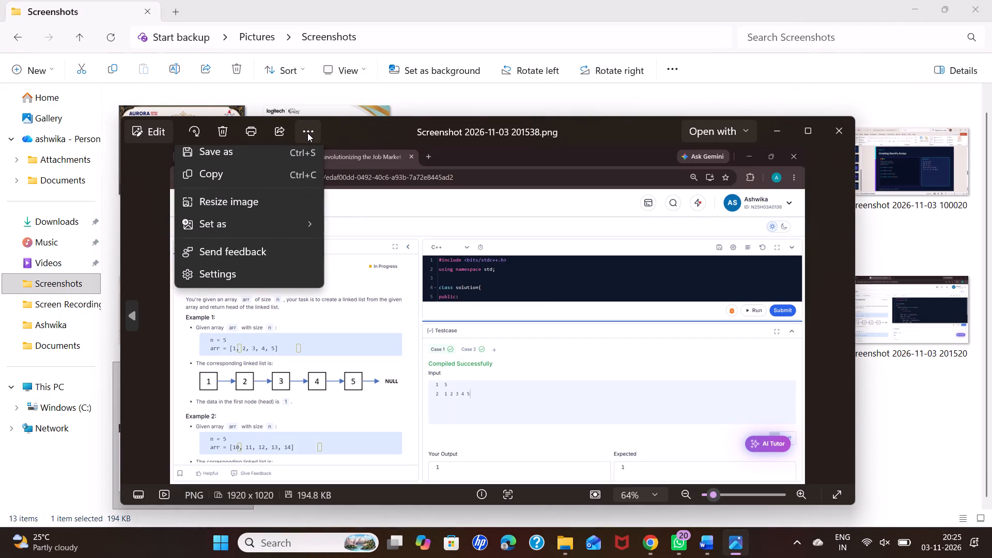
{"action": "left_click", "coordinate": [269, 176]}
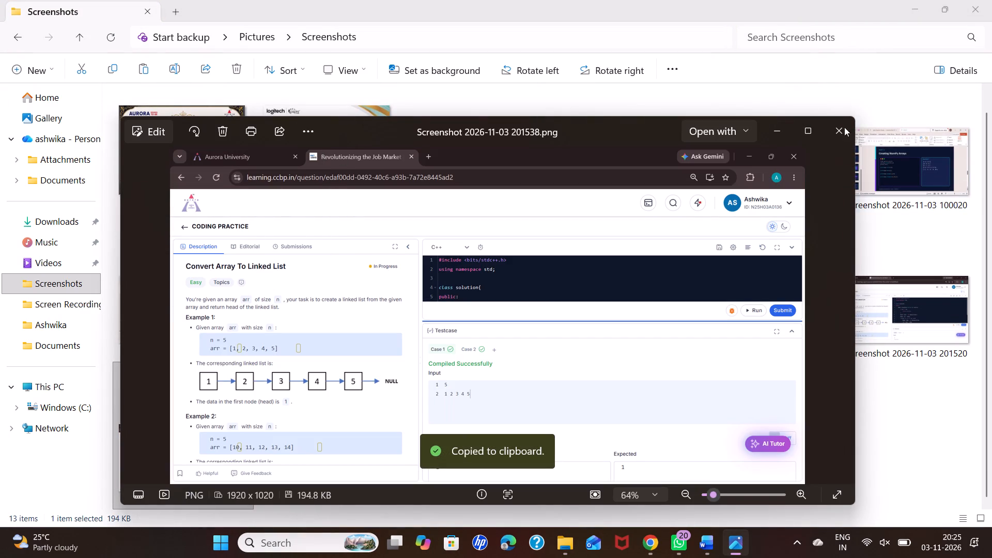
{"action": "left_click", "coordinate": [830, 130]}
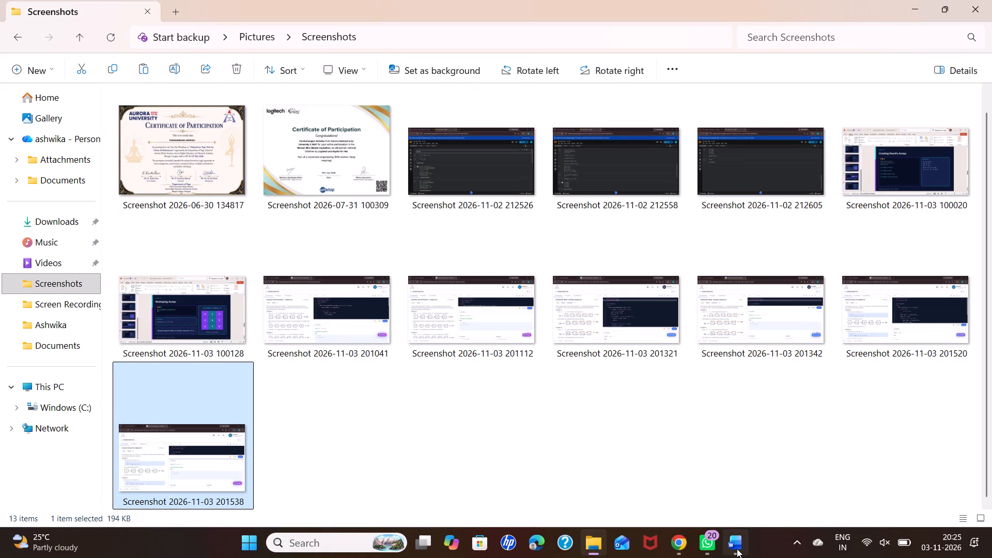
{"action": "left_click", "coordinate": [737, 549]}
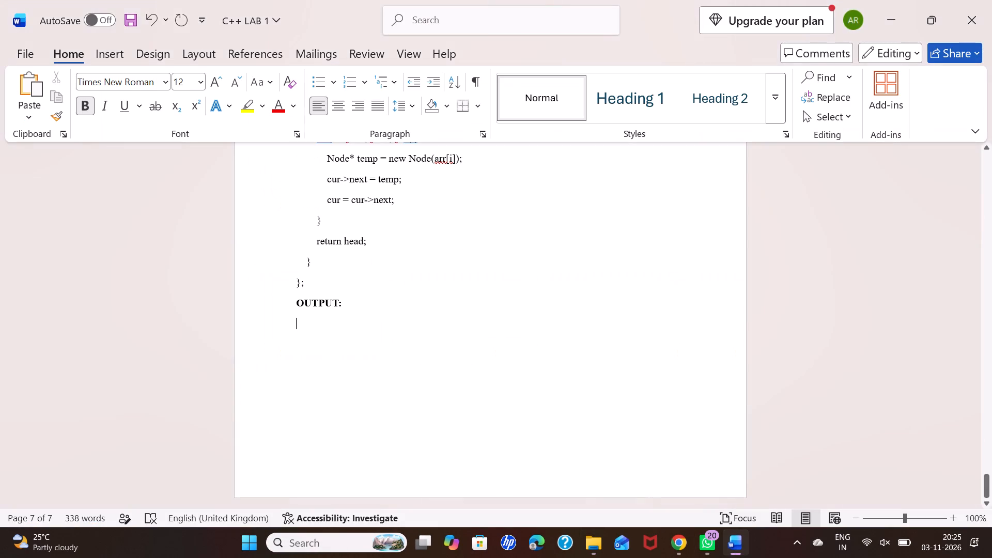
{"action": "key", "text": "ctrl+v"}
{"action": "left_click", "coordinate": [476, 327]}
Insert seven empty lines after the array-to-linked-list code's final closing brace to move its 'OUTPUT:' label onto the screenshot's page.
{"action": "scroll", "coordinate": [476, 327], "scroll_direction": "up", "scroll_amount": 1}
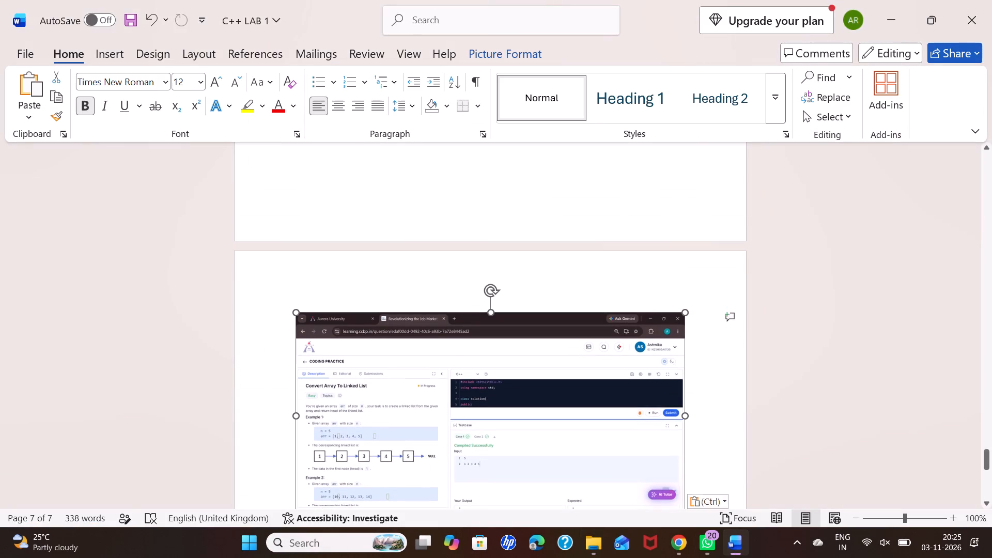
{"action": "scroll", "coordinate": [476, 327], "scroll_direction": "up", "scroll_amount": 1}
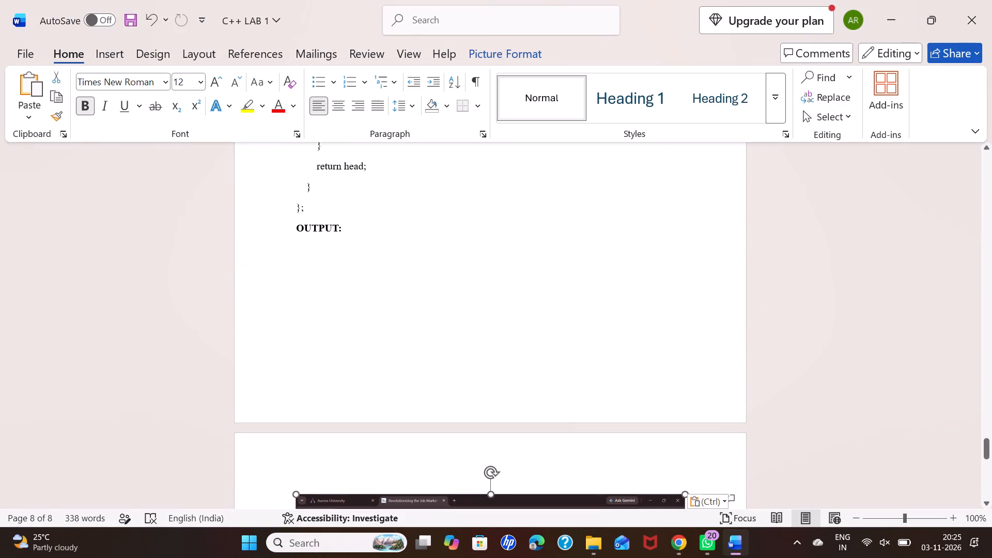
{"action": "left_click", "coordinate": [338, 207]}
{"action": "key", "text": "Return"}
{"action": "key", "text": "Return"}
{"action": "key", "text": "Return"}
{"action": "key", "text": "Return"}
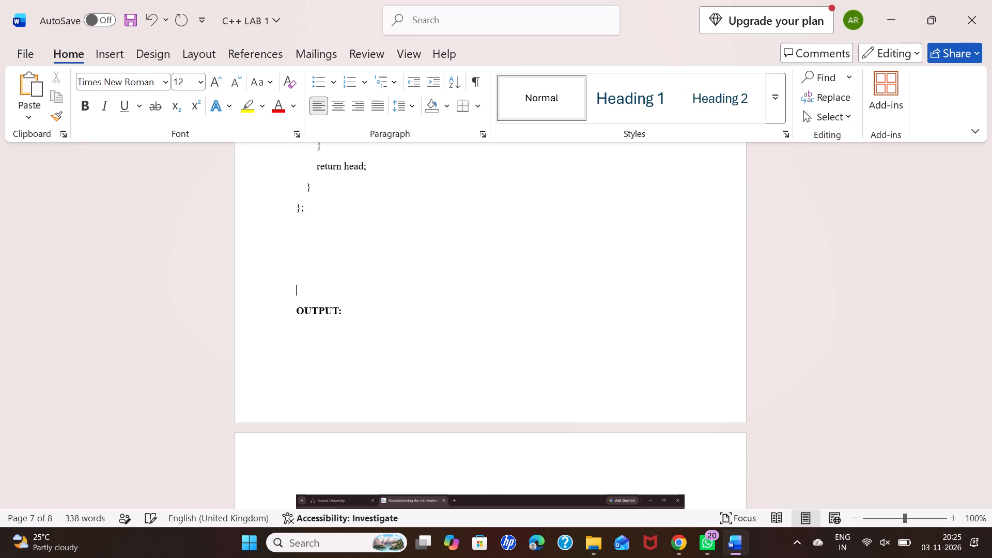
{"action": "key", "text": "Return"}
{"action": "key", "text": "Return"}
{"action": "key", "text": "Return"}
Insert one empty line between the first problem's final closing brace and its 'OUTPUT:' label.
{"action": "scroll", "coordinate": [338, 207], "scroll_direction": "up", "scroll_amount": 3}
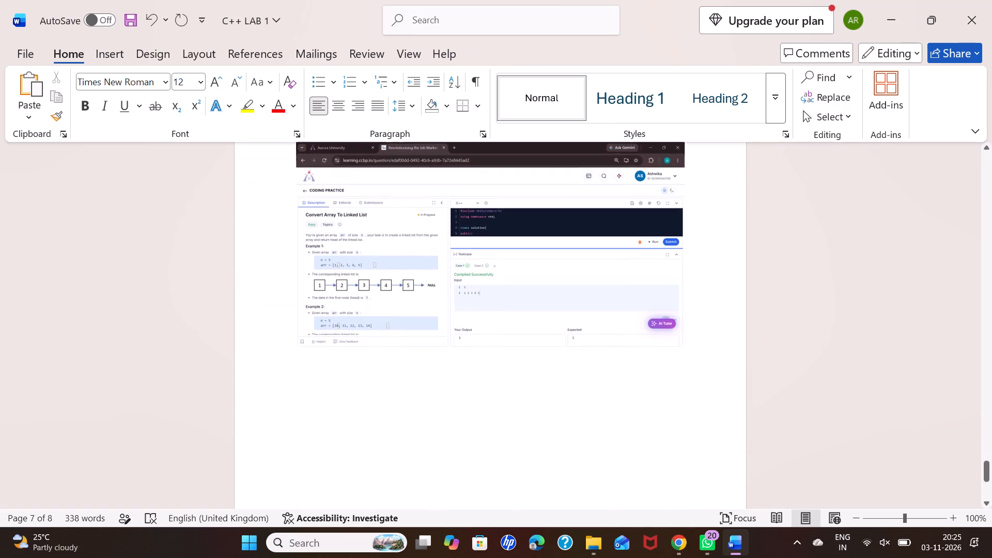
{"action": "scroll", "coordinate": [338, 207], "scroll_direction": "up", "scroll_amount": 2}
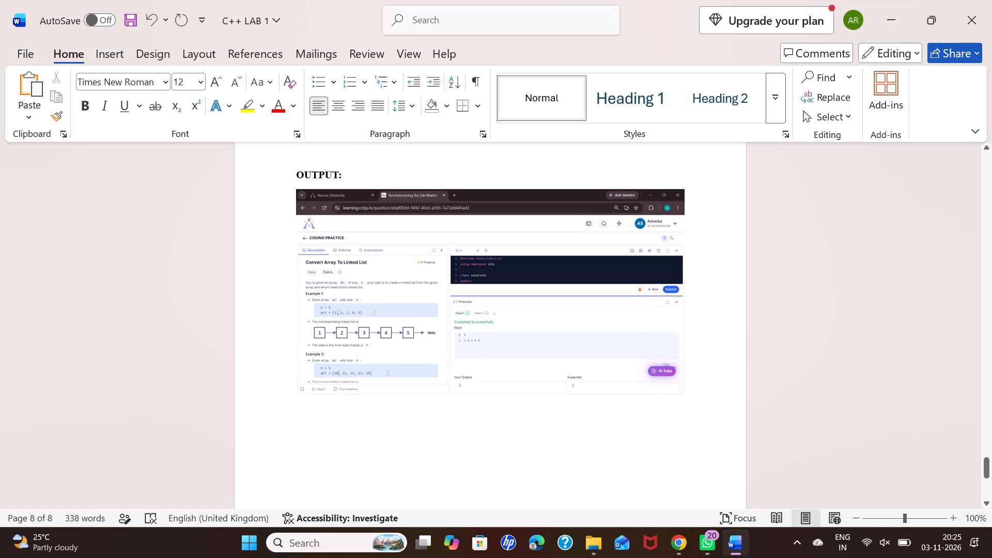
{"action": "scroll", "coordinate": [338, 207], "scroll_direction": "up", "scroll_amount": 1}
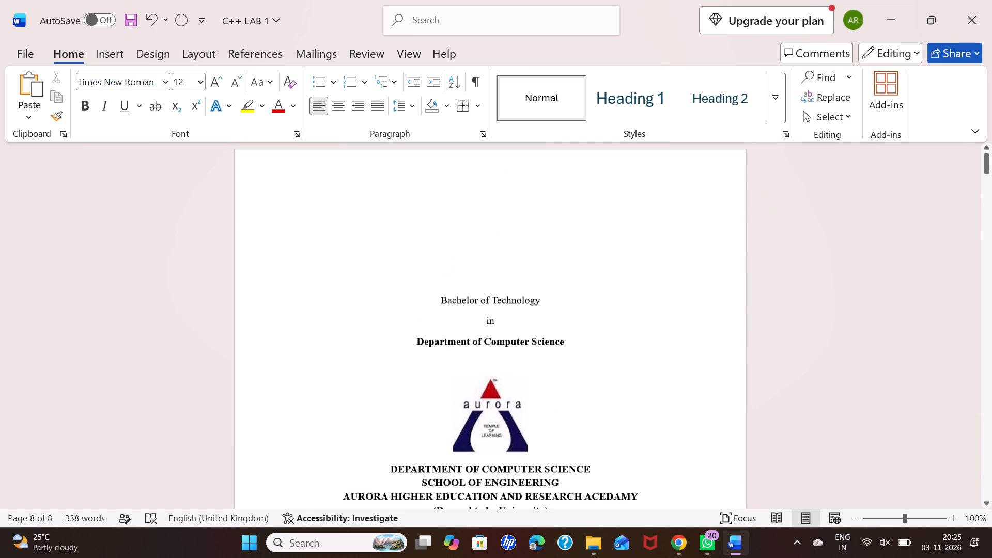
{"action": "scroll", "coordinate": [338, 207], "scroll_direction": "down", "scroll_amount": 2}
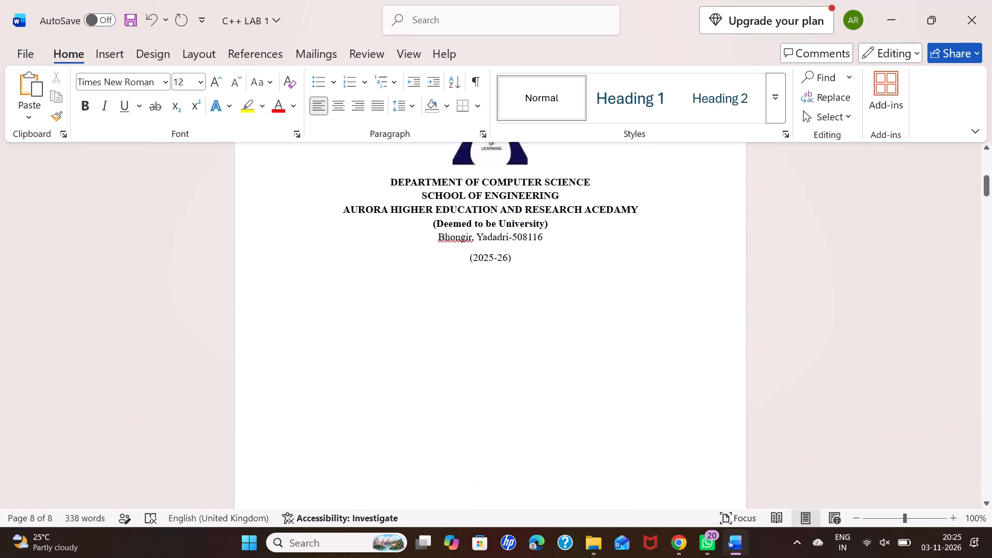
{"action": "scroll", "coordinate": [338, 207], "scroll_direction": "down", "scroll_amount": 1}
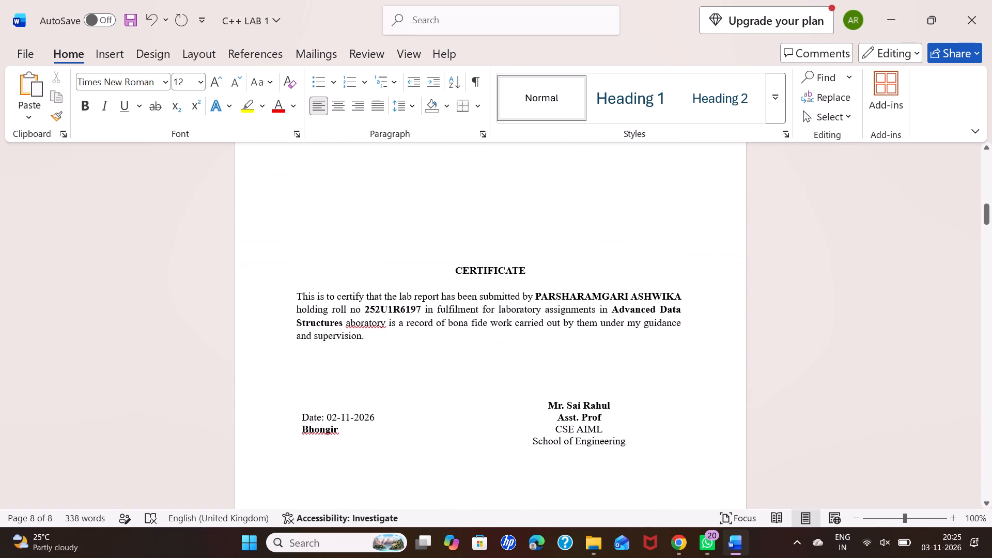
{"action": "scroll", "coordinate": [338, 207], "scroll_direction": "down", "scroll_amount": 1}
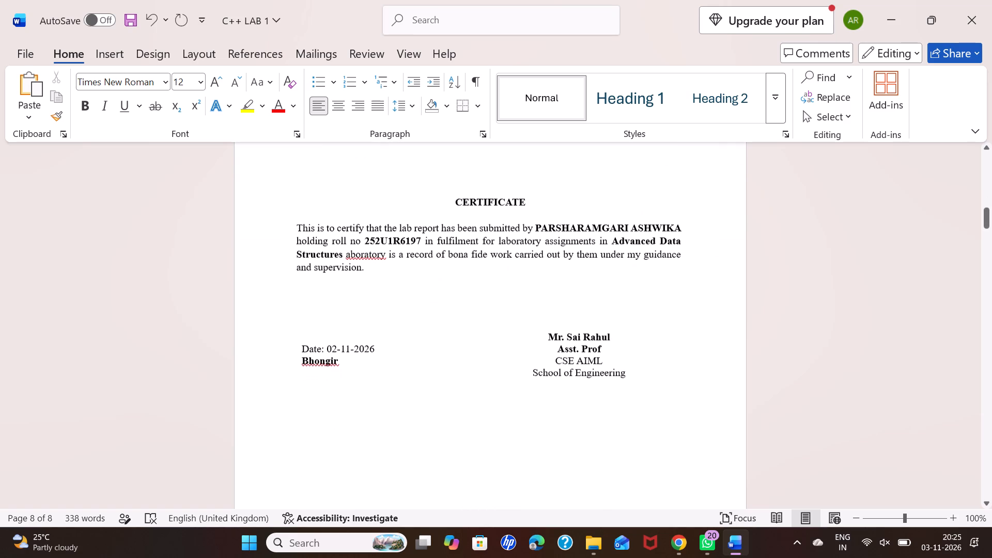
{"action": "scroll", "coordinate": [338, 207], "scroll_direction": "down", "scroll_amount": 1}
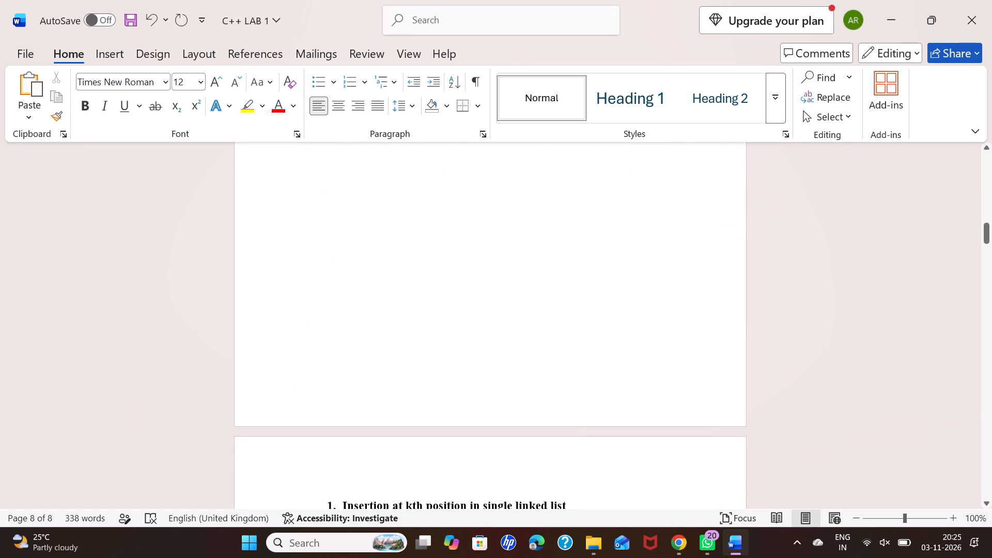
{"action": "scroll", "coordinate": [338, 207], "scroll_direction": "down", "scroll_amount": 1}
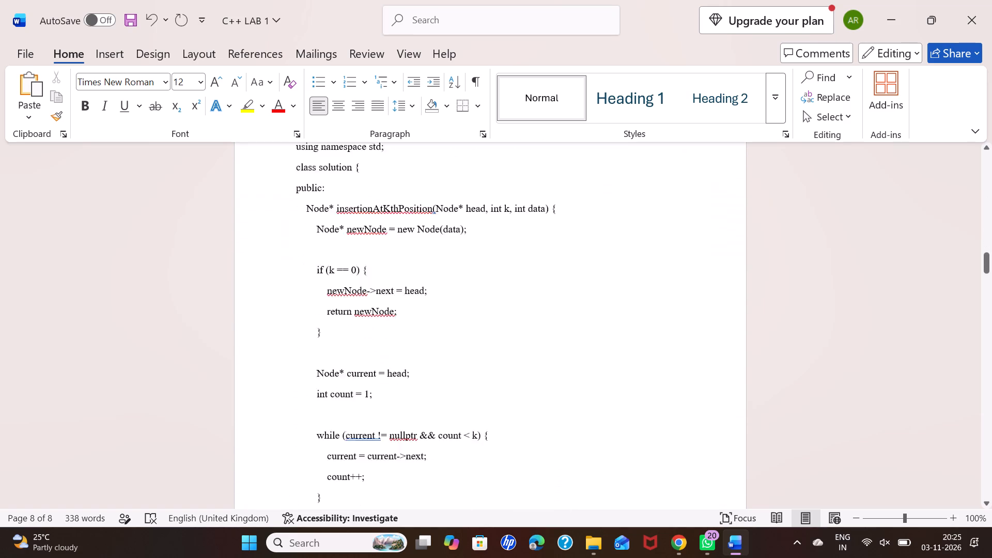
{"action": "scroll", "coordinate": [338, 207], "scroll_direction": "down", "scroll_amount": 1}
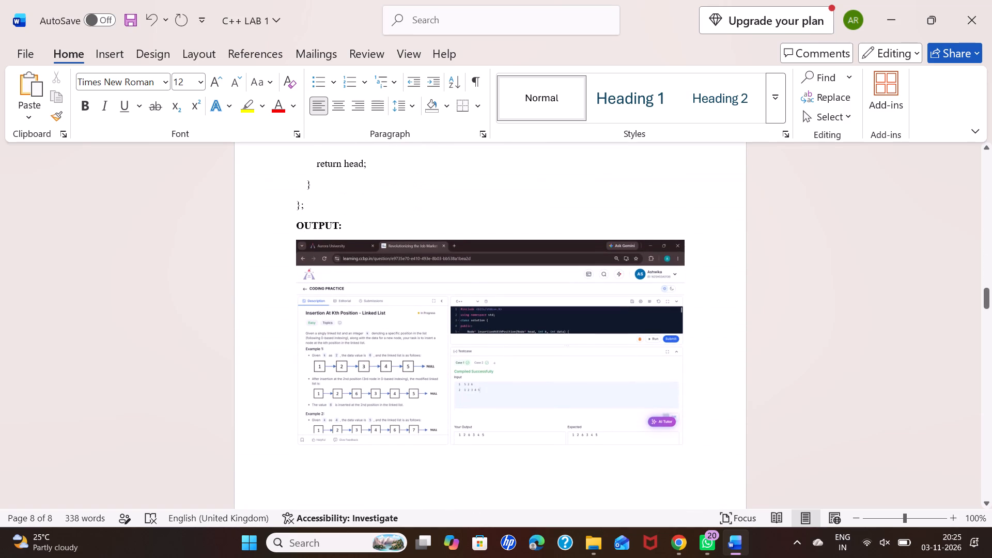
{"action": "scroll", "coordinate": [338, 207], "scroll_direction": "down", "scroll_amount": 1}
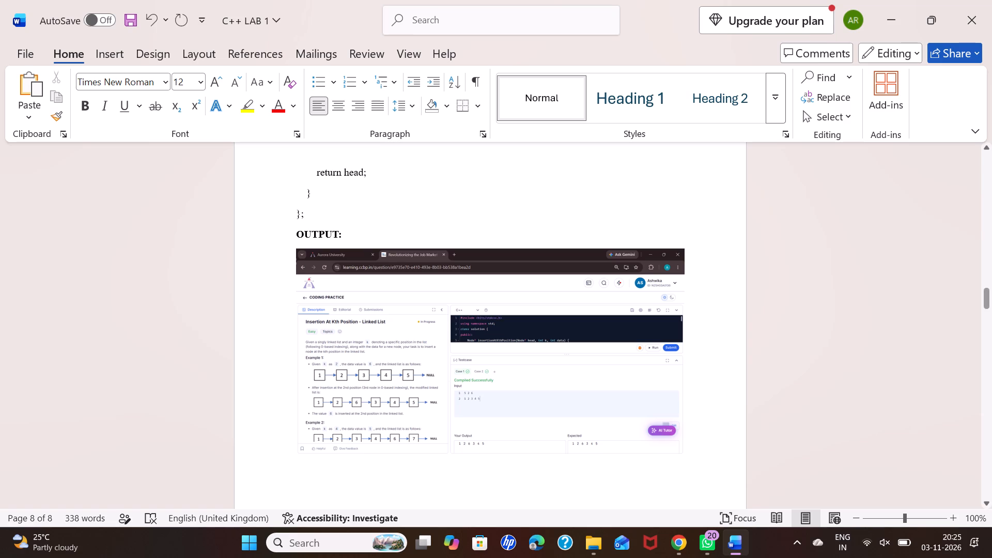
{"action": "left_click", "coordinate": [323, 213]}
{"action": "key", "text": "Return"}
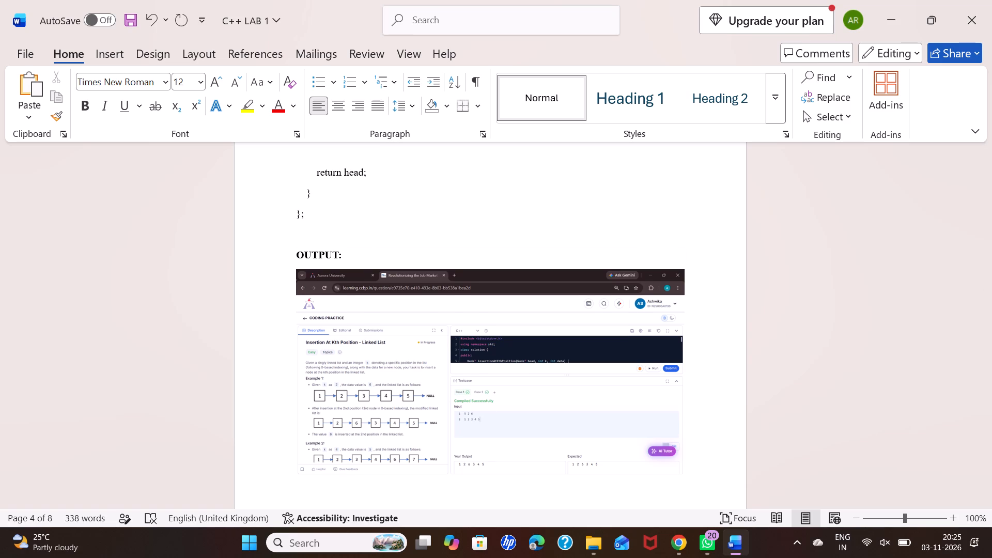
Review the rest of the report, from the second problem's heading through the third problem's output screenshot.
{"action": "scroll", "coordinate": [323, 213], "scroll_direction": "down", "scroll_amount": 1}
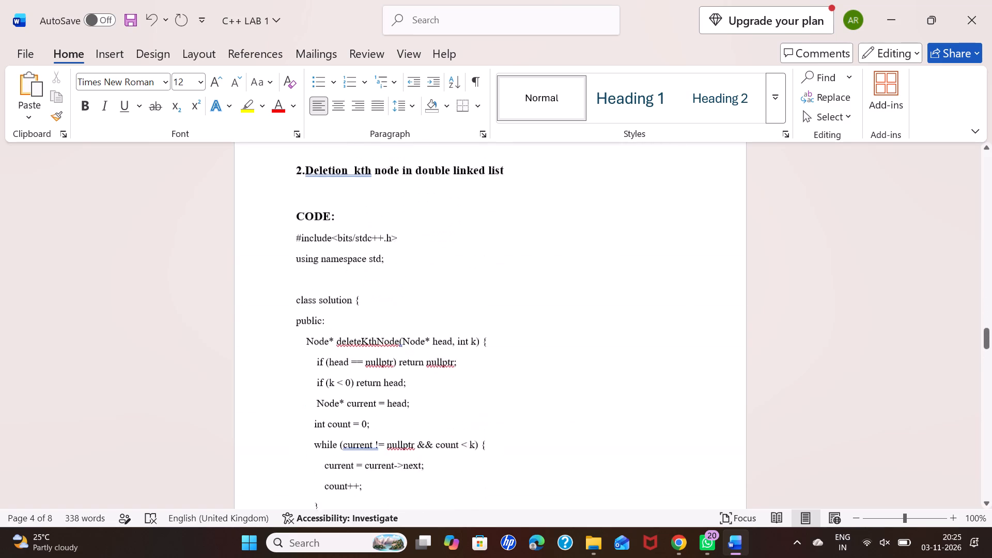
{"action": "scroll", "coordinate": [323, 213], "scroll_direction": "down", "scroll_amount": 3}
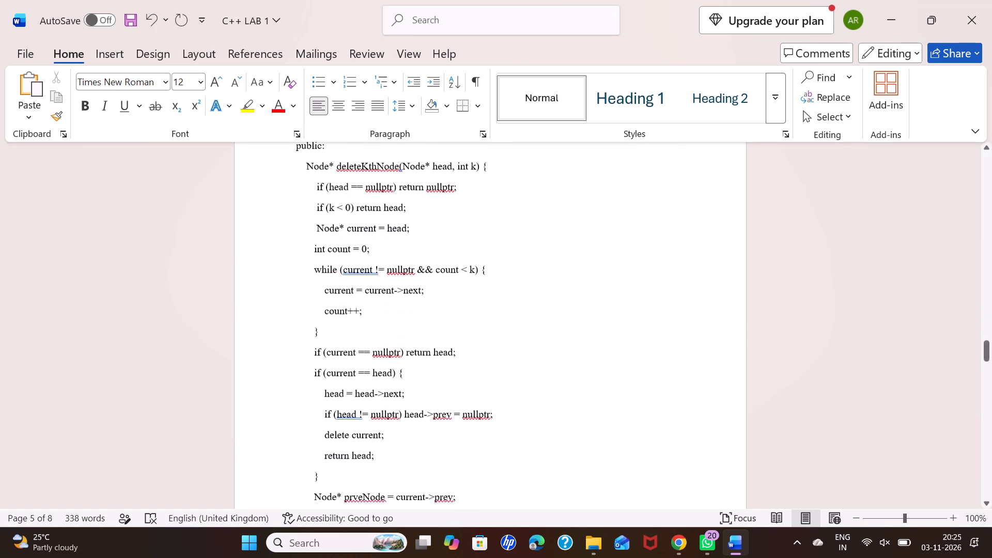
{"action": "scroll", "coordinate": [323, 213], "scroll_direction": "down", "scroll_amount": 2}
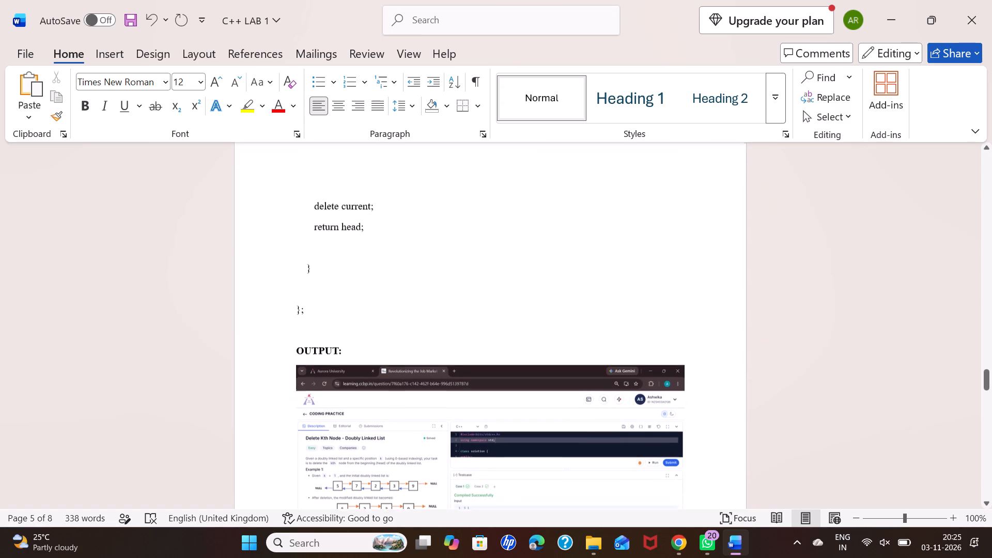
{"action": "scroll", "coordinate": [323, 213], "scroll_direction": "down", "scroll_amount": 3}
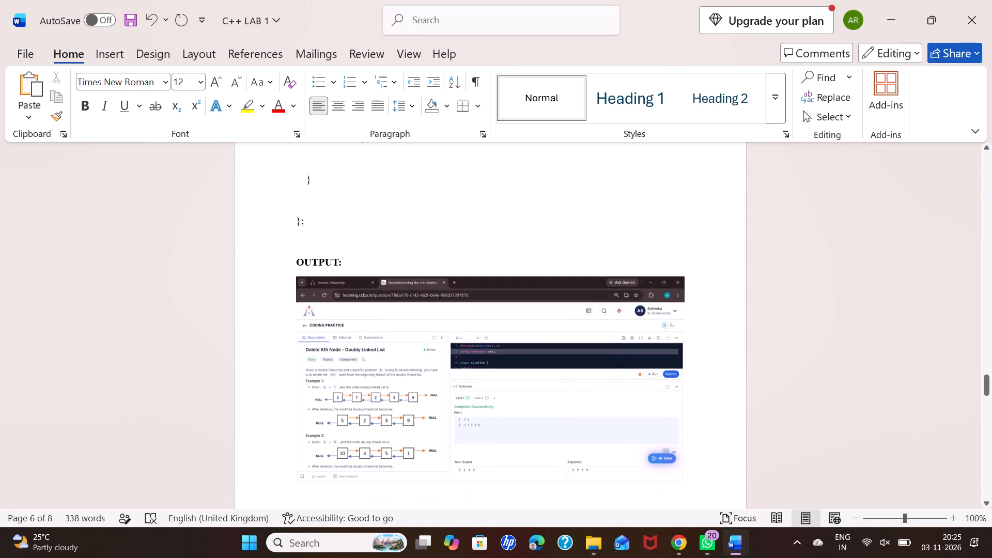
{"action": "scroll", "coordinate": [323, 213], "scroll_direction": "down", "scroll_amount": 2}
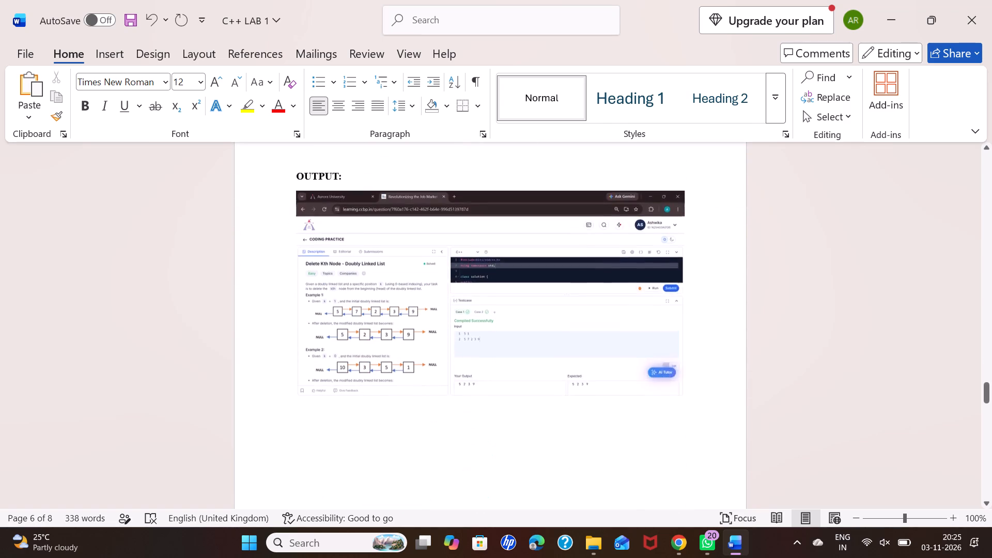
{"action": "scroll", "coordinate": [323, 213], "scroll_direction": "down", "scroll_amount": 2}
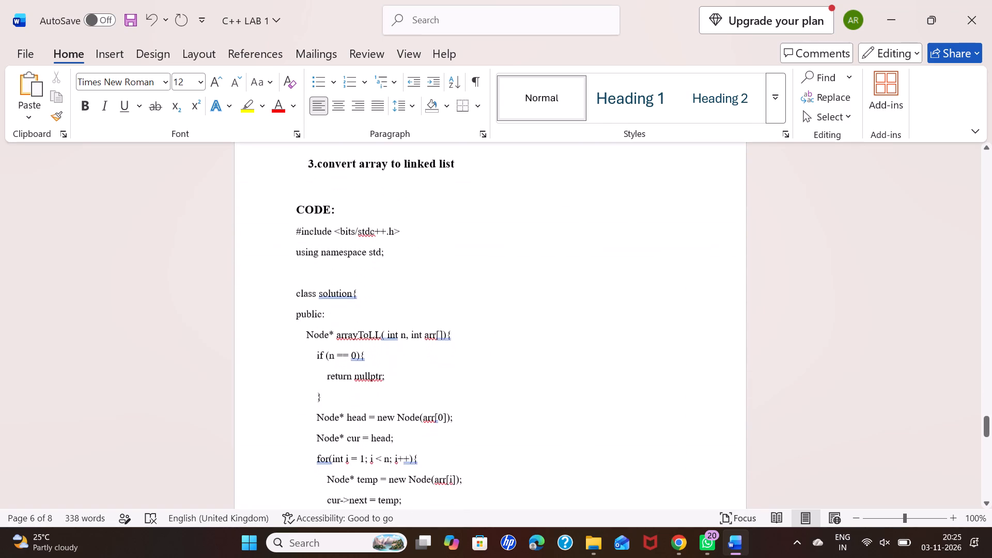
{"action": "scroll", "coordinate": [323, 213], "scroll_direction": "down", "scroll_amount": 1}
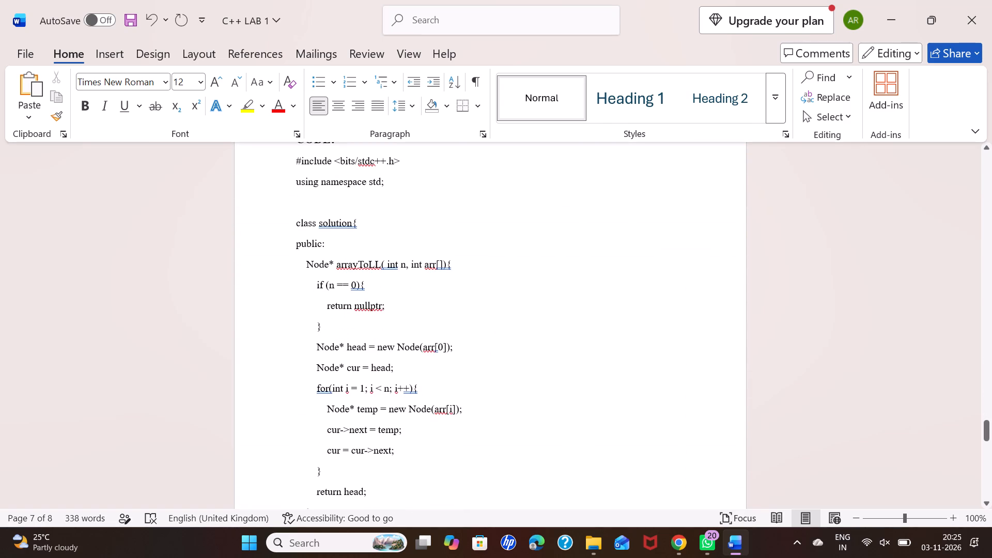
{"action": "scroll", "coordinate": [347, 215], "scroll_direction": "right", "scroll_amount": 1}
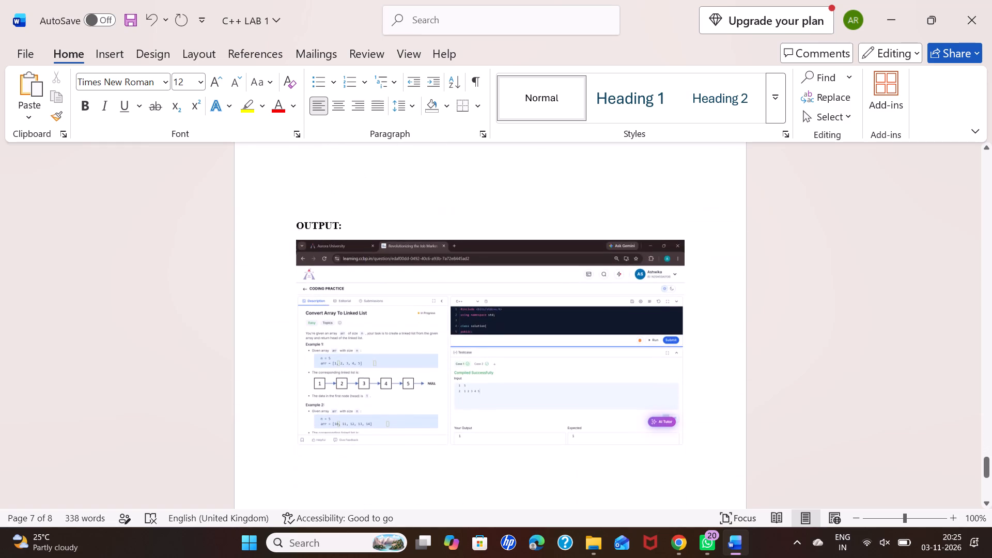
{"action": "scroll", "coordinate": [347, 215], "scroll_direction": "right", "scroll_amount": 1}
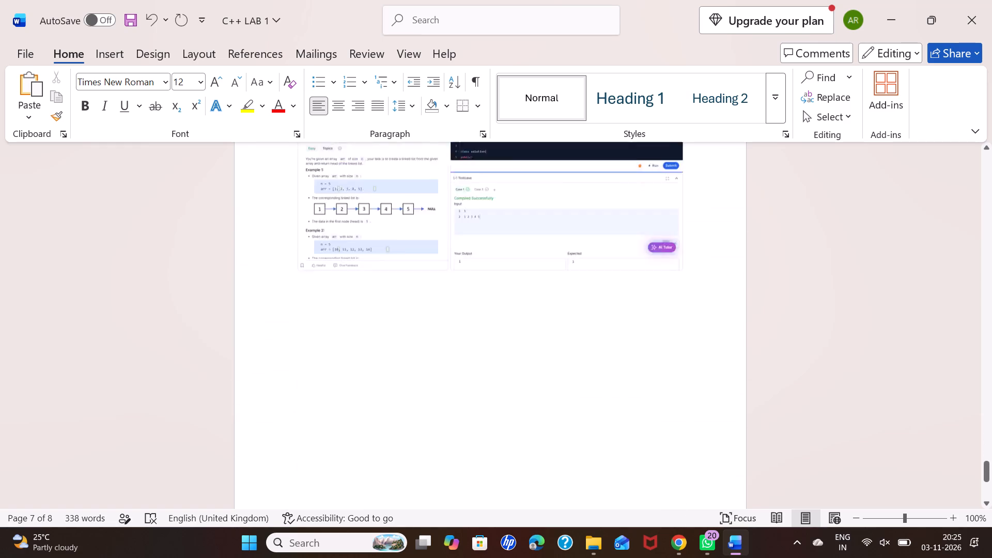
{"action": "scroll", "coordinate": [347, 215], "scroll_direction": "right", "scroll_amount": 1}
Print all pages of the report to a PDF named C++ LAB 2 in the Downloads folder.
{"action": "key", "text": "ctrl+p"}
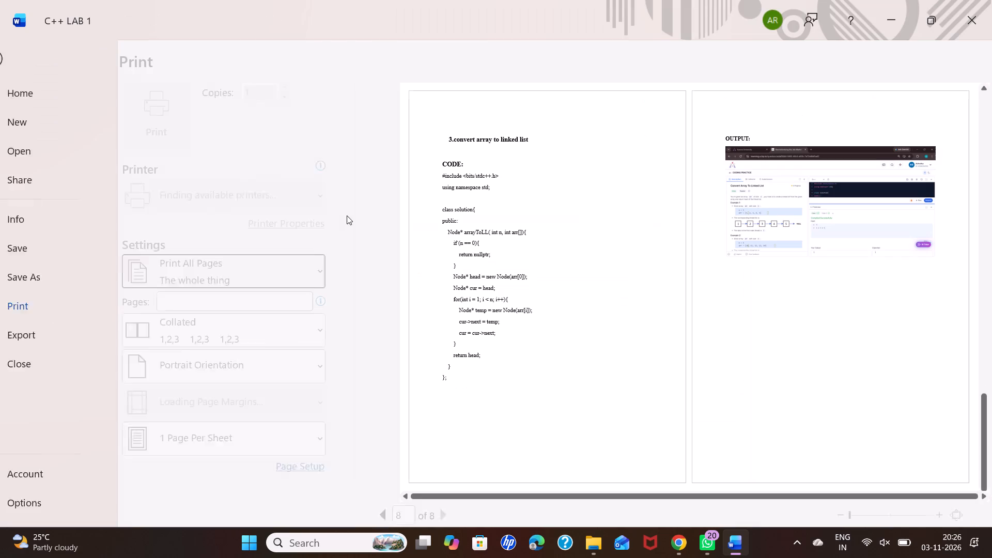
{"action": "left_click", "coordinate": [192, 124]}
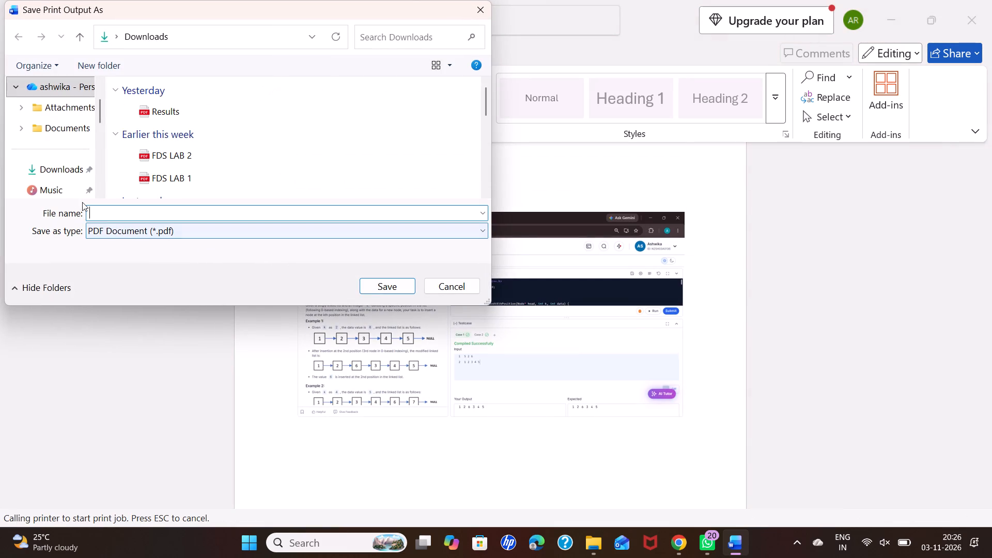
{"action": "left_click", "coordinate": [61, 166]}
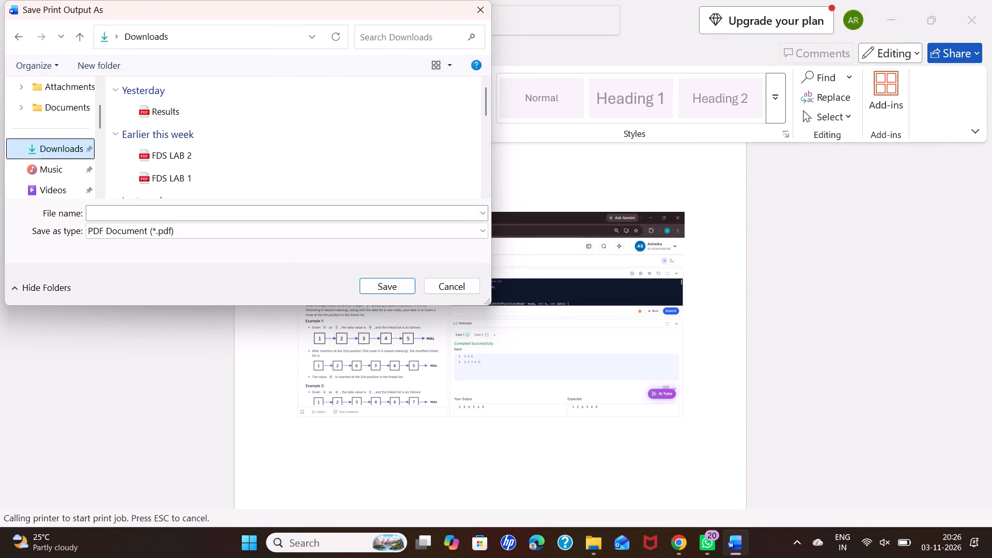
{"action": "left_click", "coordinate": [155, 211]}
{"action": "key", "text": "c"}
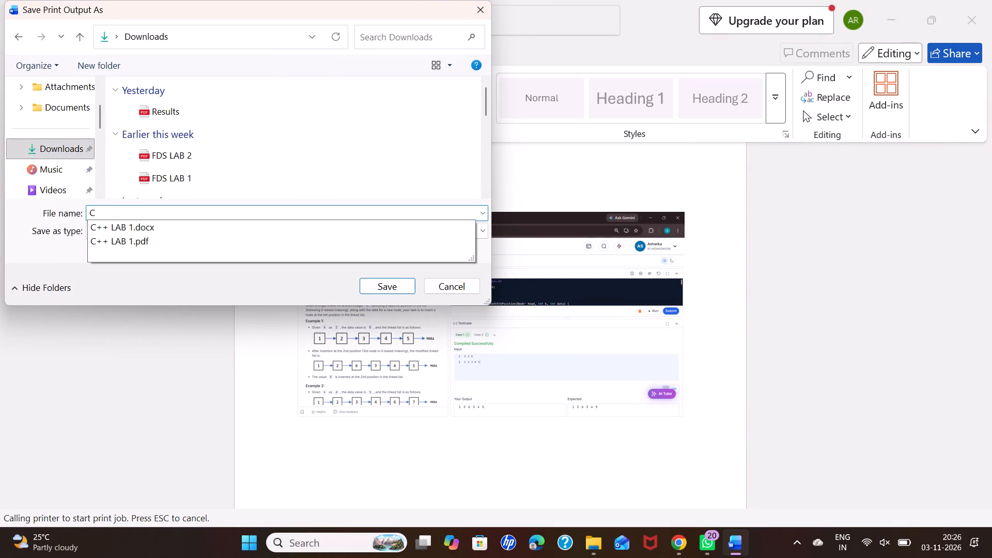
{"action": "type", "text": "++"}
{"action": "key", "text": "space"}
{"action": "type", "text": "LAB 2"}
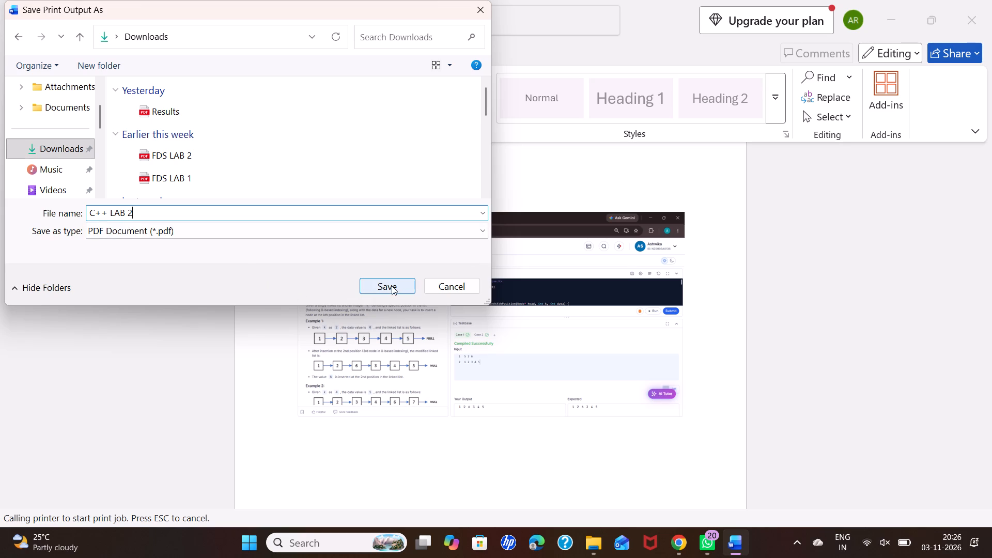
{"action": "left_click", "coordinate": [392, 285]}
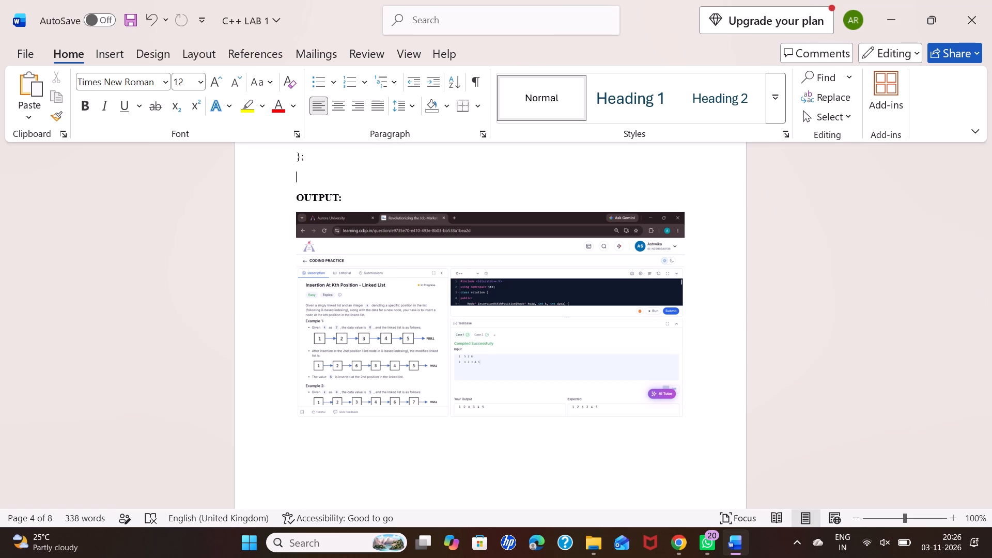
In Chrome, refresh the Aurora University assessments, submit the report PDF from Downloads for Advanced Data Structures Lab Report 2, and return to the dashboard.
{"action": "left_click", "coordinate": [677, 554]}
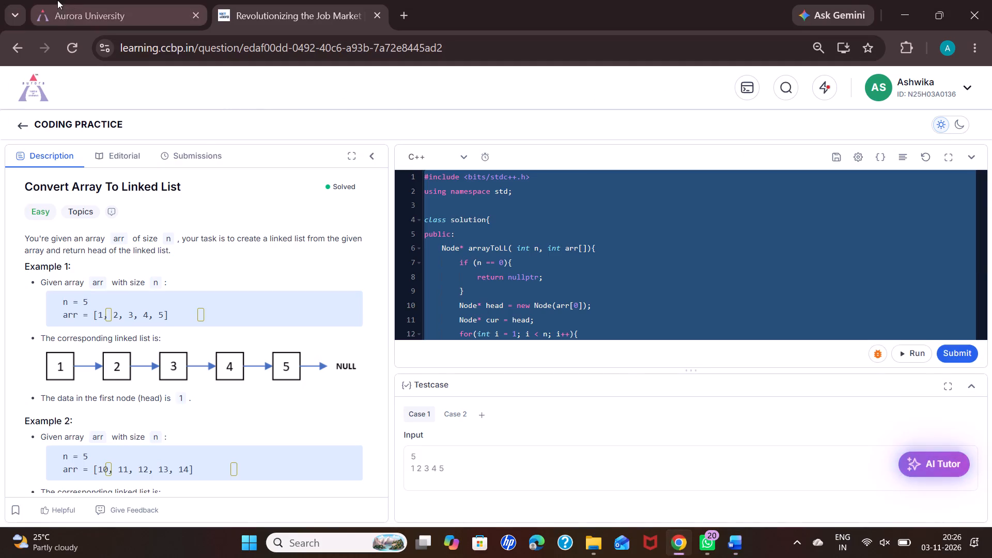
{"action": "left_click", "coordinate": [69, 16]}
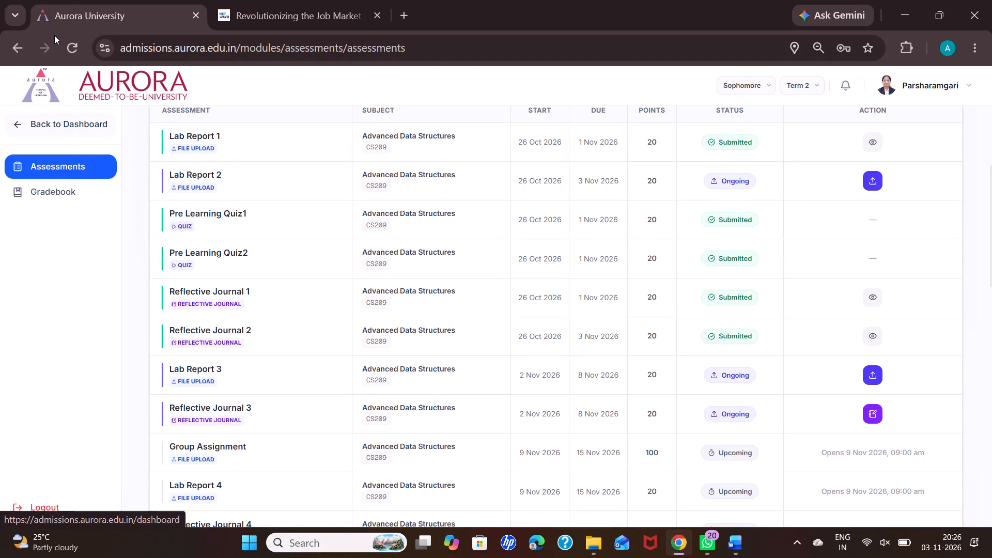
{"action": "left_click", "coordinate": [72, 50]}
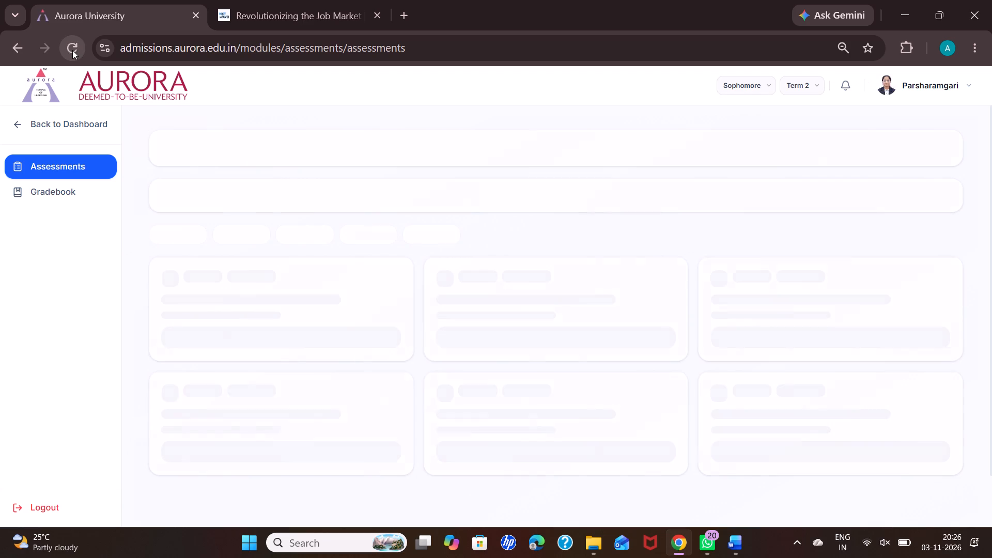
{"action": "scroll", "coordinate": [324, 290], "scroll_direction": "down", "scroll_amount": 3}
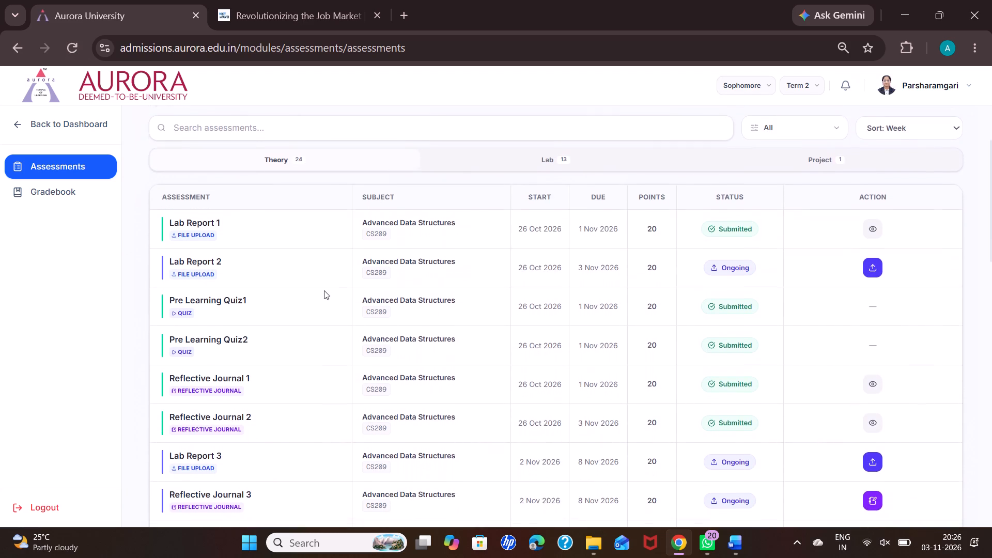
{"action": "scroll", "coordinate": [324, 290], "scroll_direction": "down", "scroll_amount": 2}
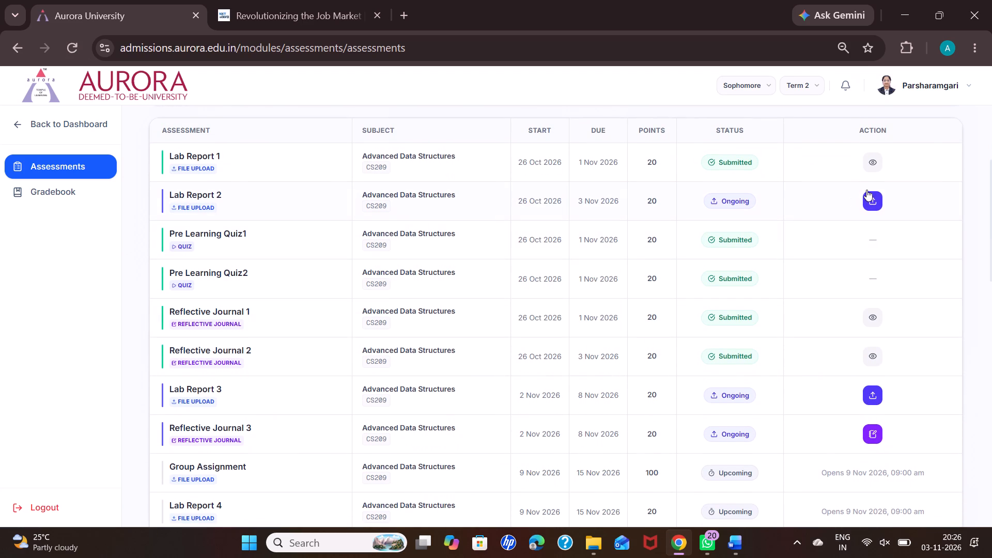
{"action": "left_click", "coordinate": [875, 200]}
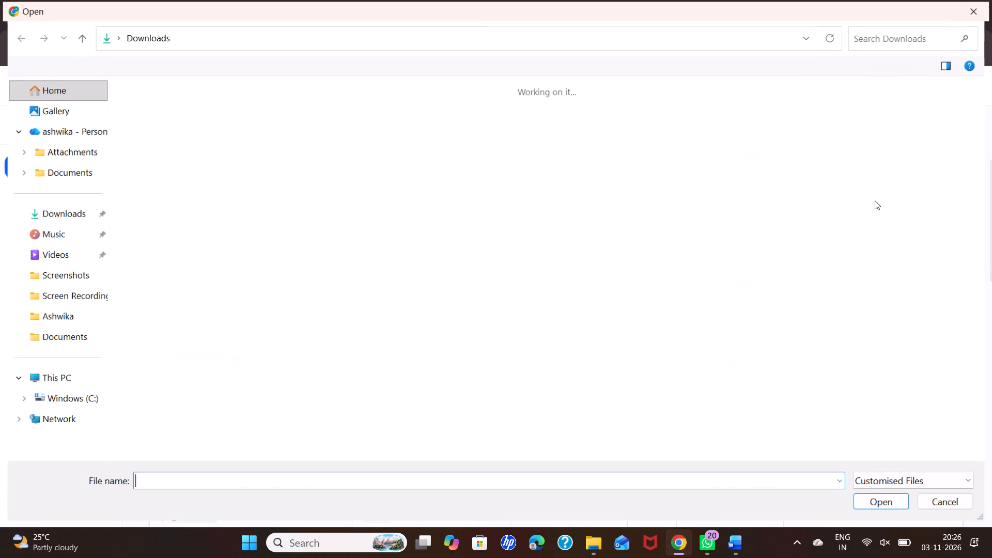
{"action": "double_click", "coordinate": [193, 107]}
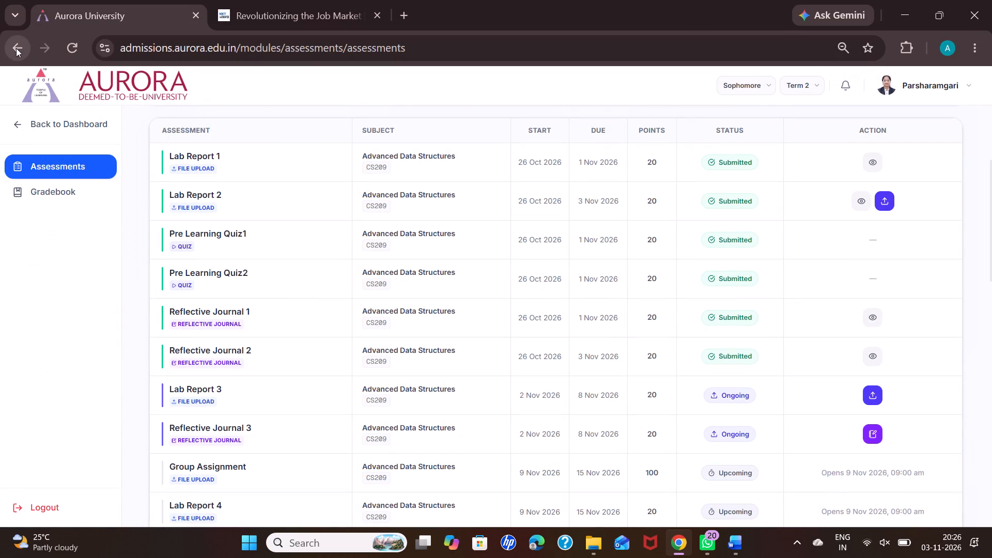
{"action": "left_click", "coordinate": [29, 123]}
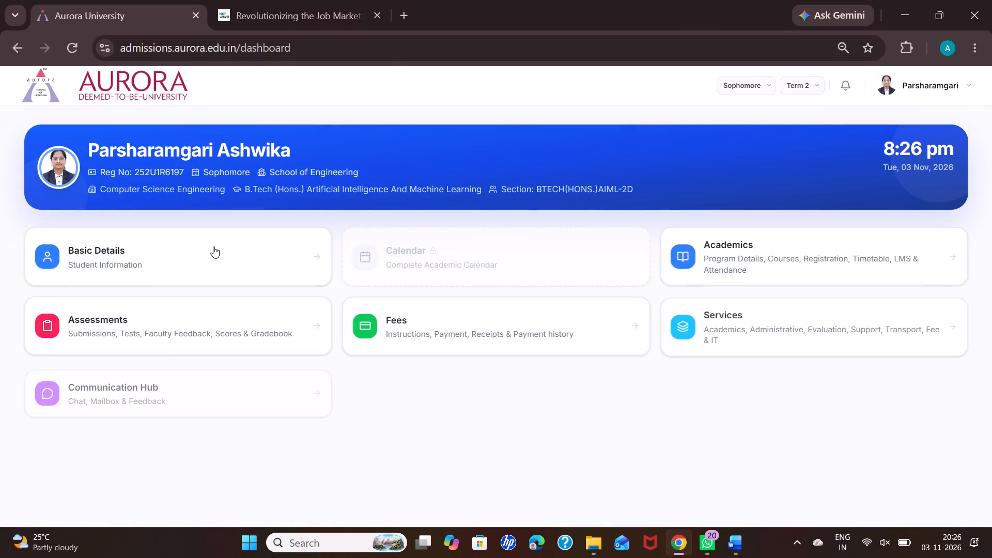
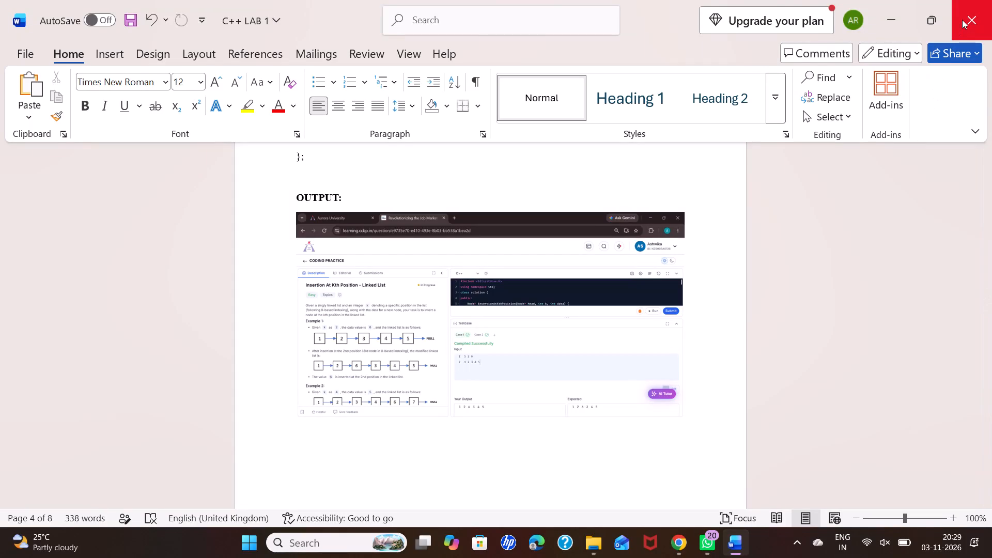
Close the C++ LAB 1 report document in Word.
{"action": "left_click", "coordinate": [962, 20]}
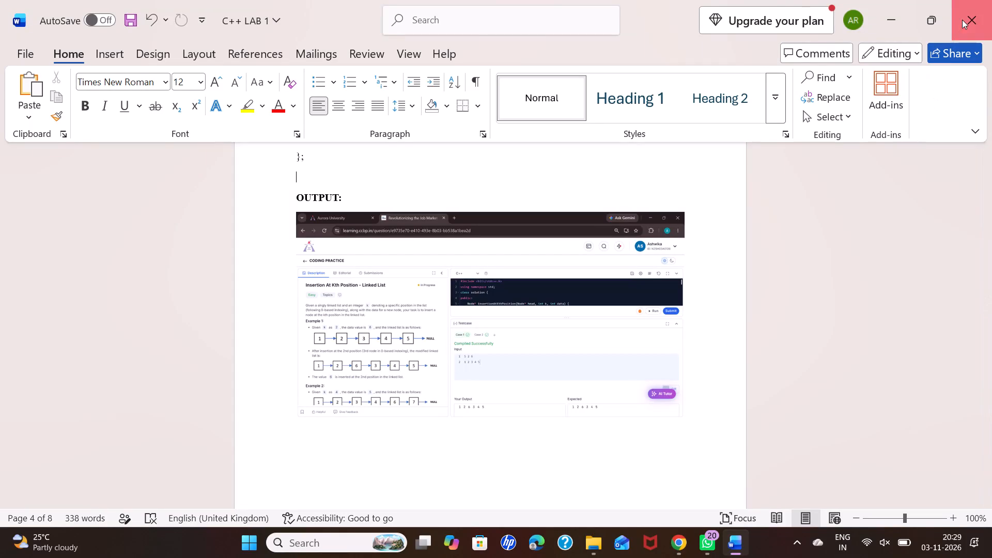